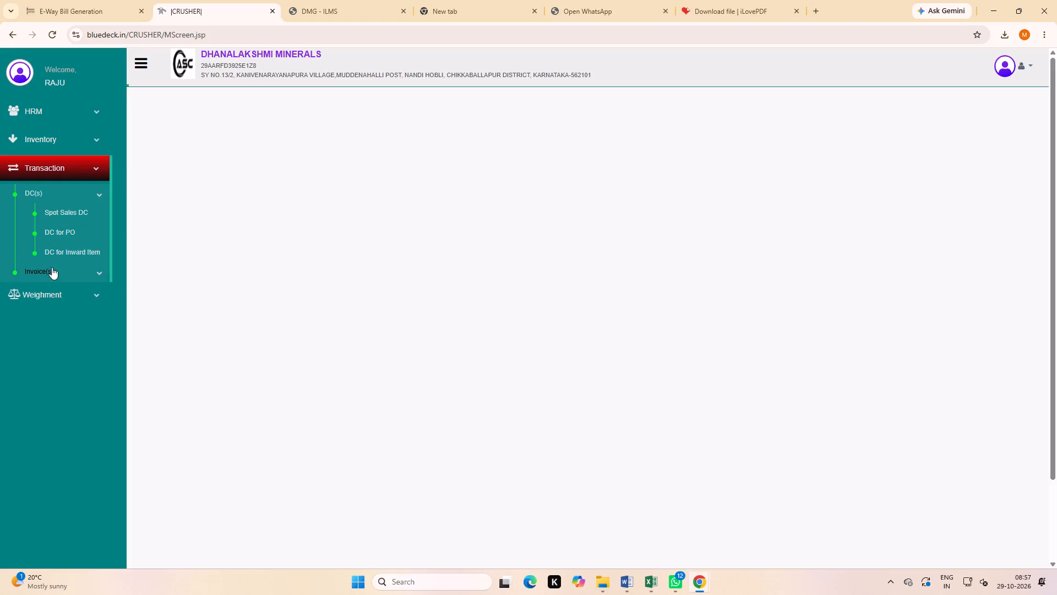
Open the printable delivery challan for DC 6584 of HARINI INFRA from the pending DC list.
left_click(52, 267)
left_click(74, 299)
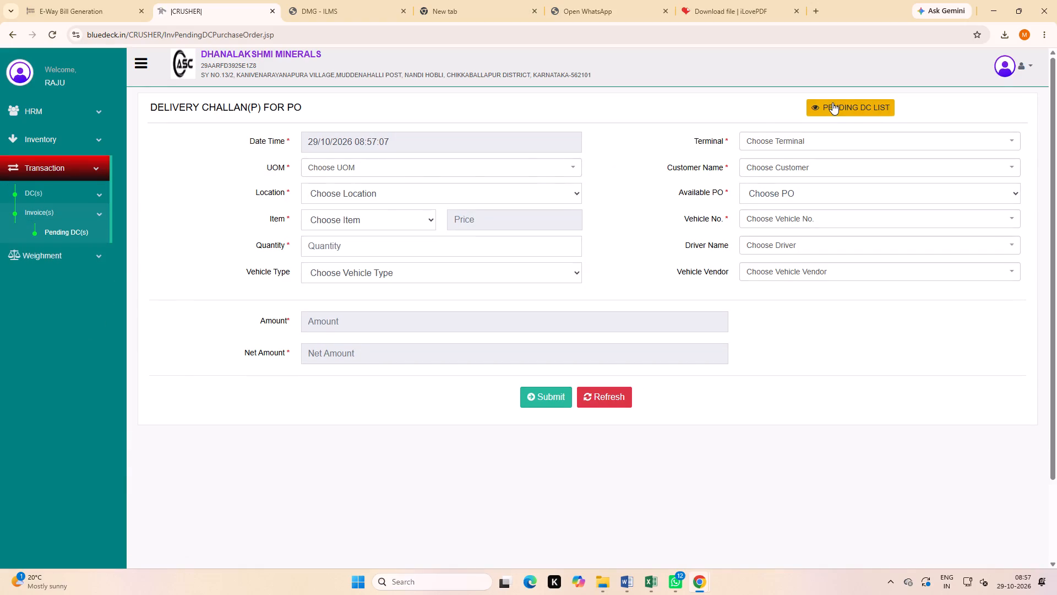
left_click(832, 102)
left_click(538, 174)
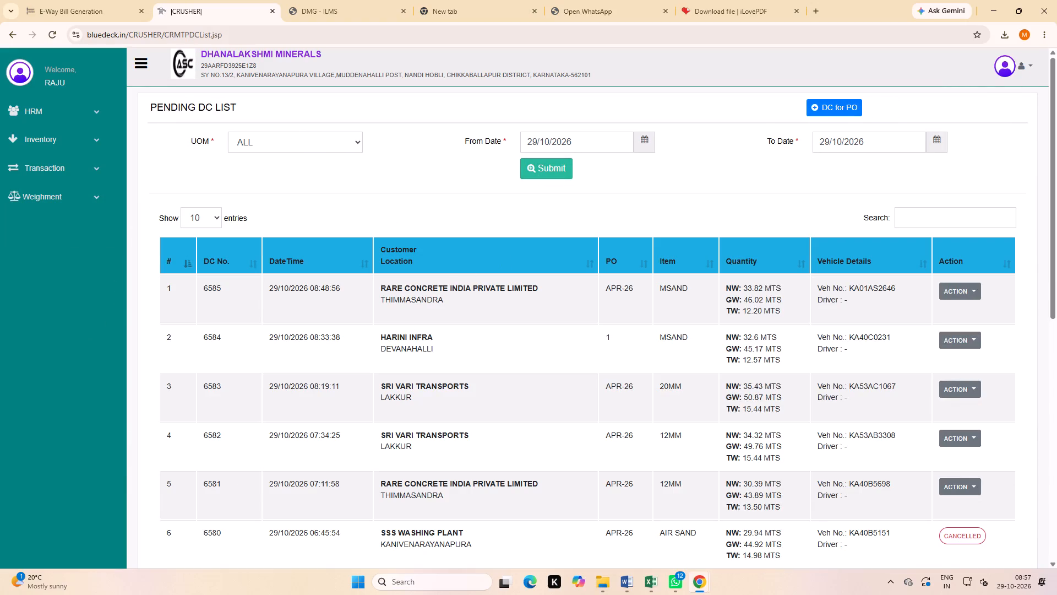
left_click(947, 339)
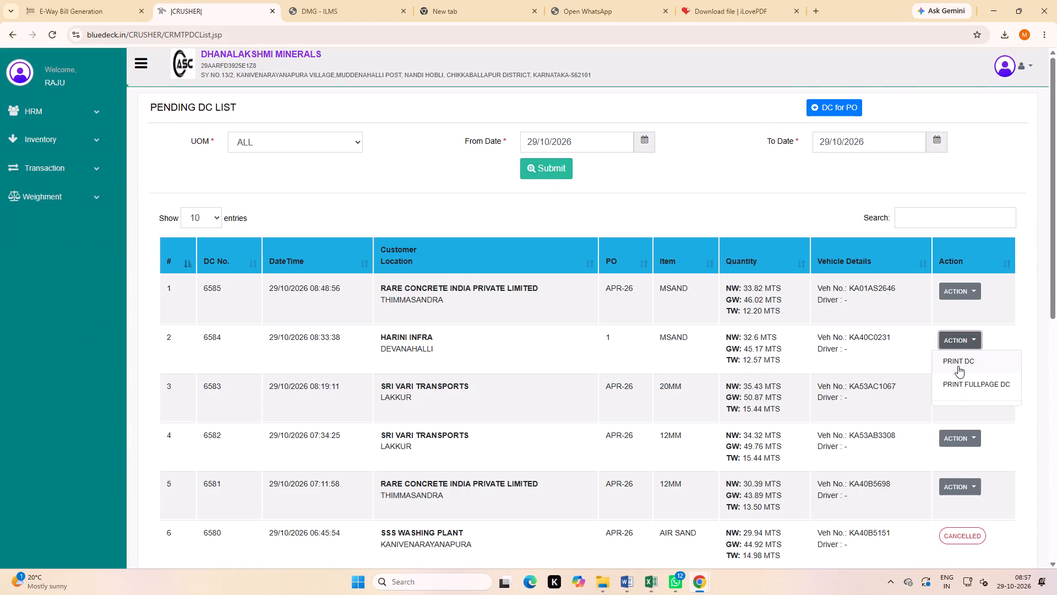
left_click(958, 366)
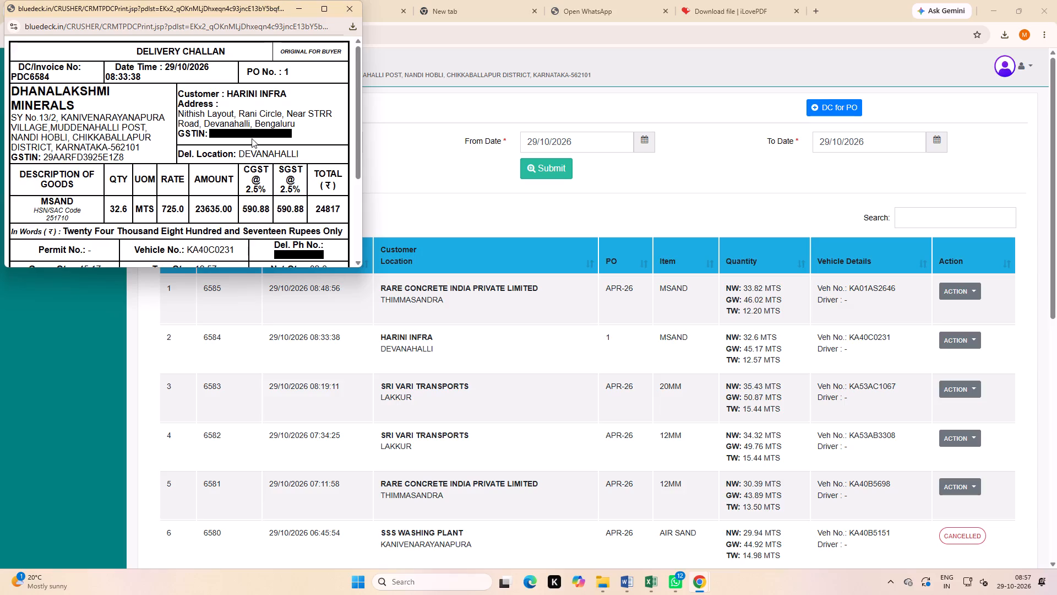
Copy the customer's GSTIN from the delivery challan into the Bill To GSTIN of the e-way bill form.
double_click(252, 132)
key("ctrl+c")
left_click(440, 156)
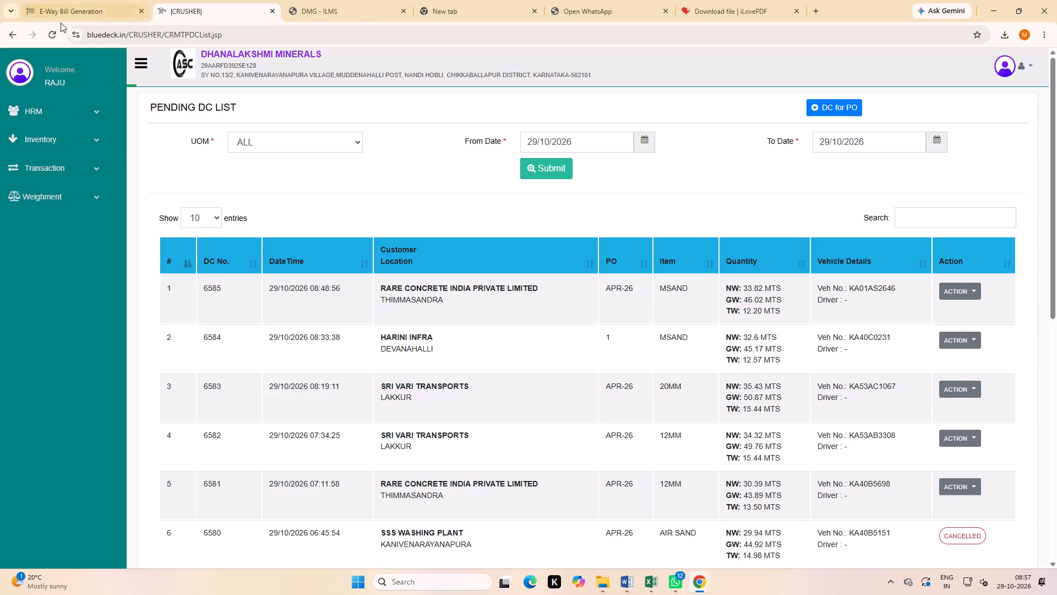
left_click(68, 14)
scroll(302, 433, "down", 3)
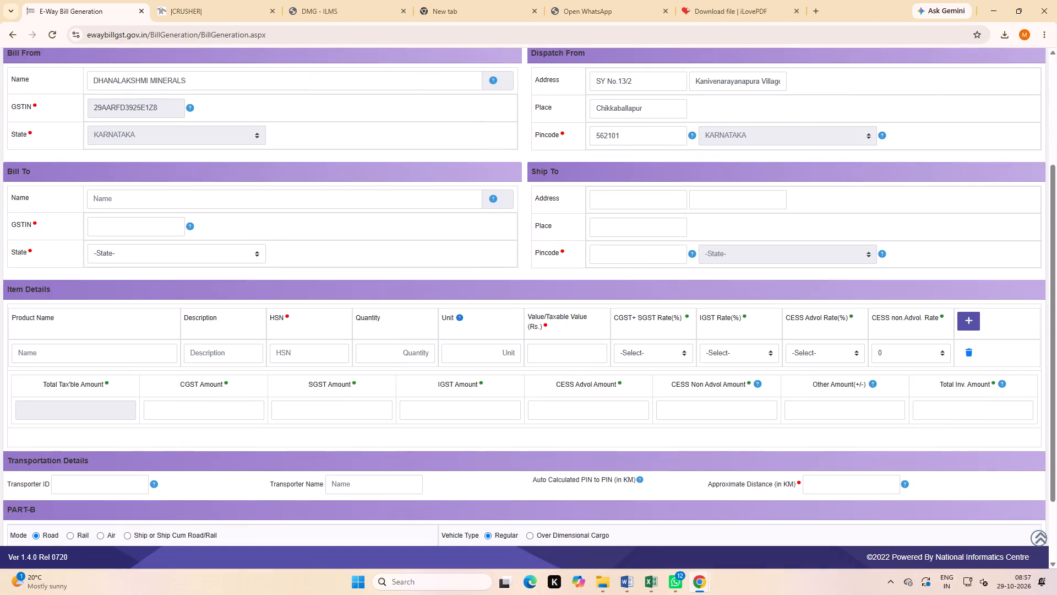
left_click(123, 224)
key("ctrl+v")
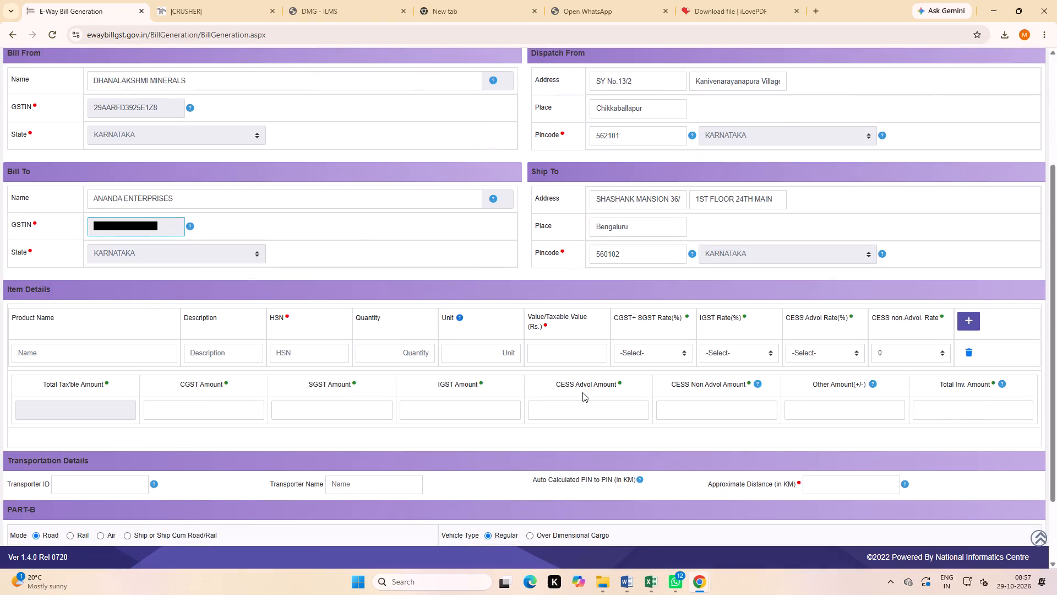
Fill in the item row: taxable value 23635, unit TON, quantity 32.60, HSN 251710, description AGGREGATE and product name MSAND.
left_click(579, 357)
type("23635")
left_click(497, 358)
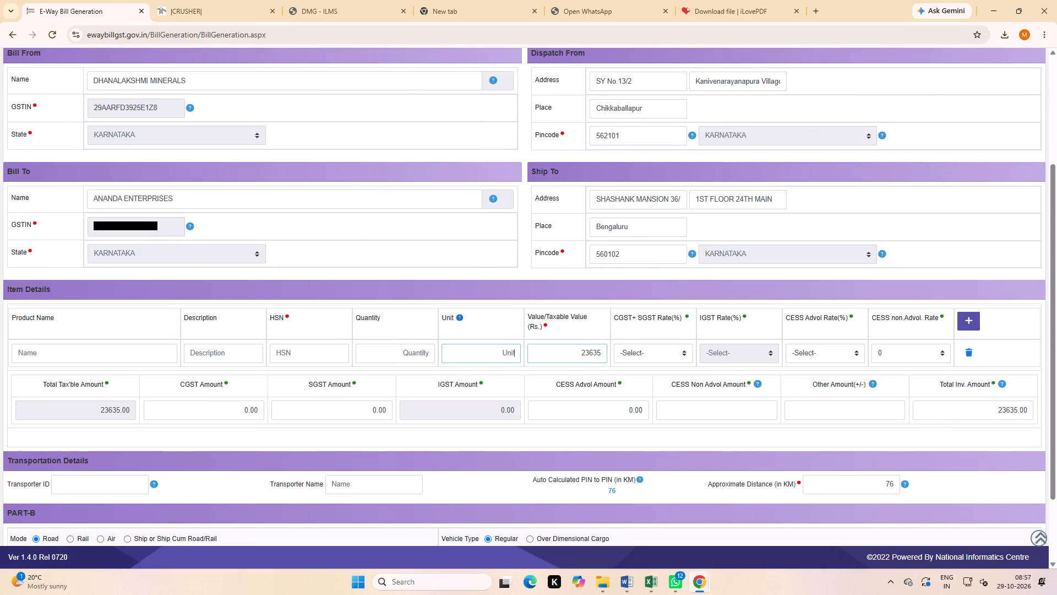
type("TON")
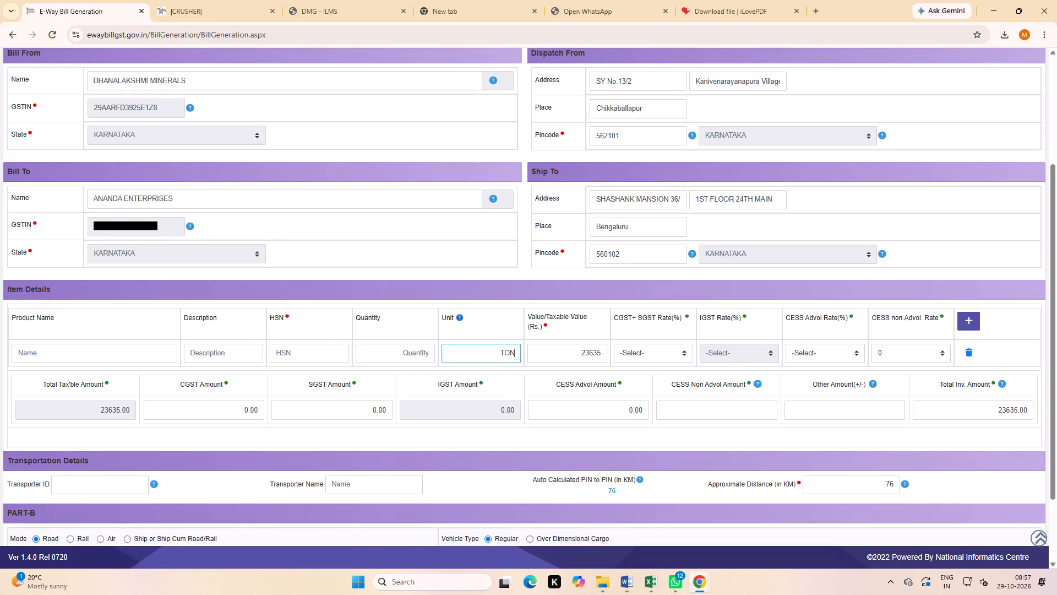
left_click(423, 355)
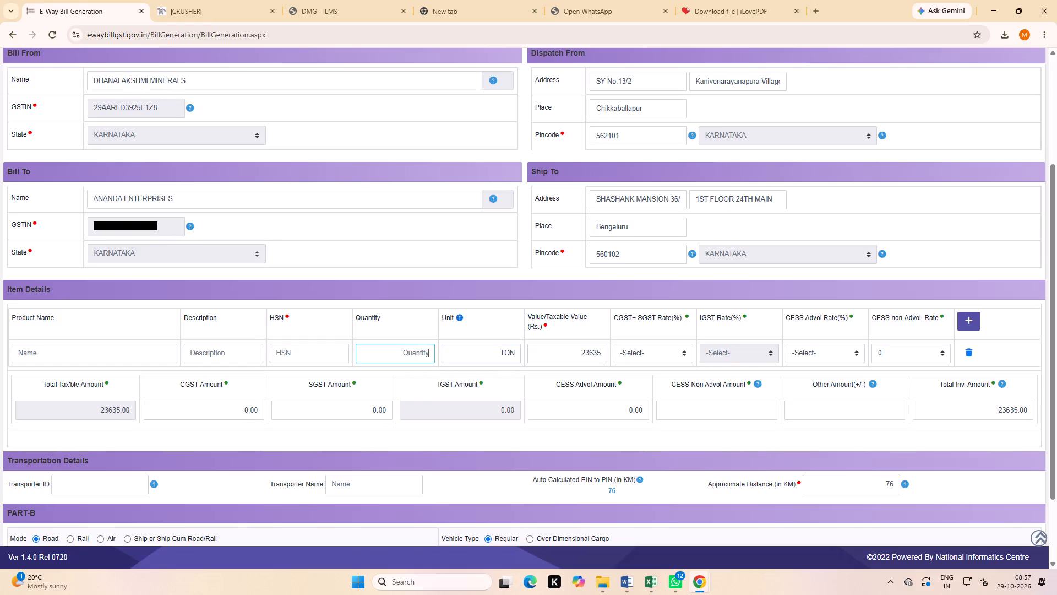
type("32.60")
left_click(295, 352)
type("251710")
left_click(215, 352)
type("AGGREGATE")
left_click(65, 361)
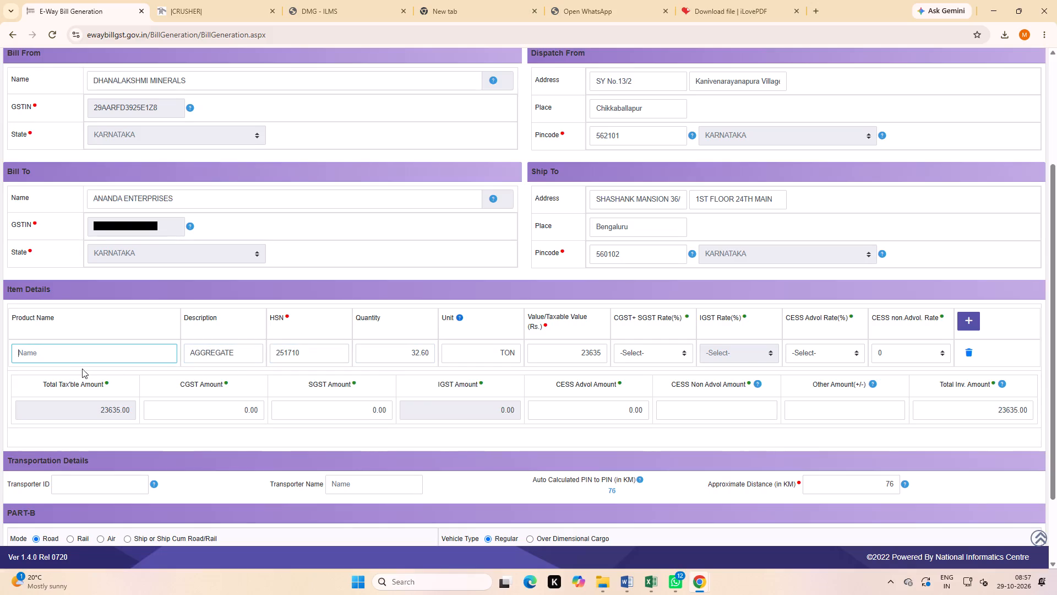
type("MSAND")
Set the item's CGST+SGST rate to 2.500 + 2.500.
scroll(628, 410, "down", 1)
left_click(627, 305)
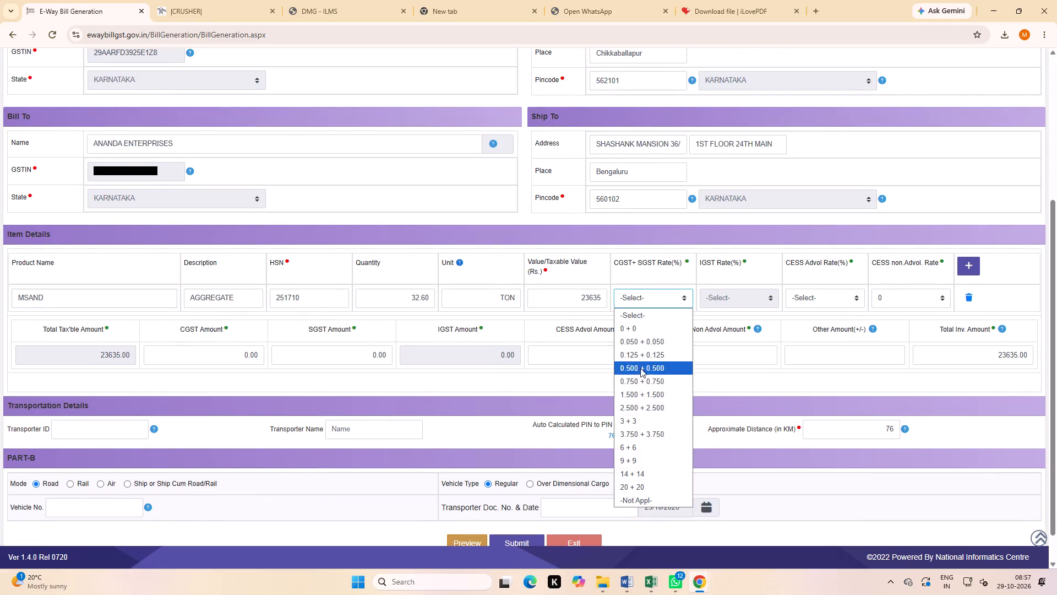
left_click(640, 404)
scroll(176, 441, "down", 4)
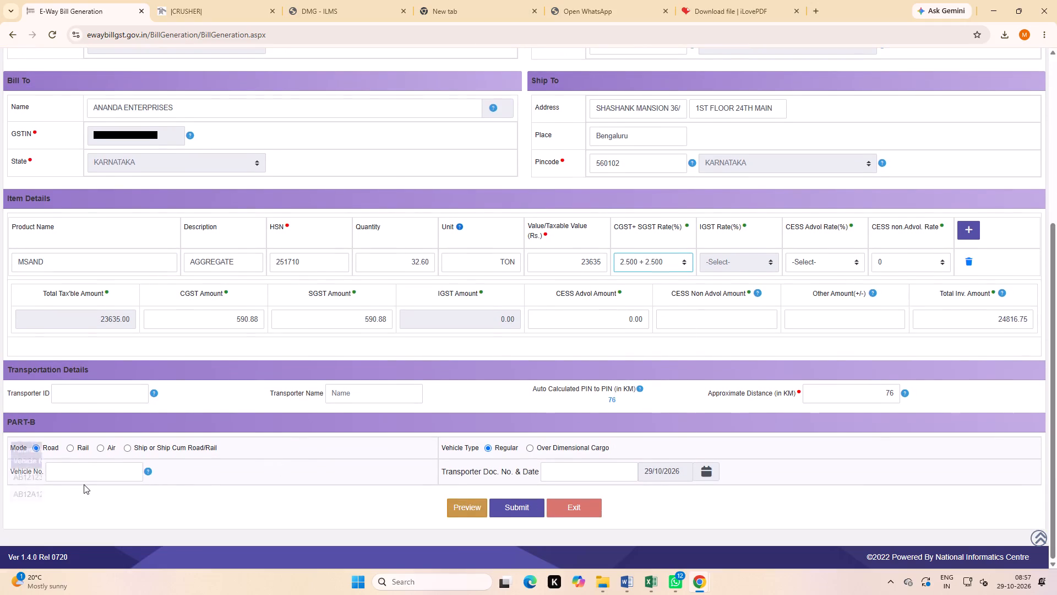
left_click(73, 479)
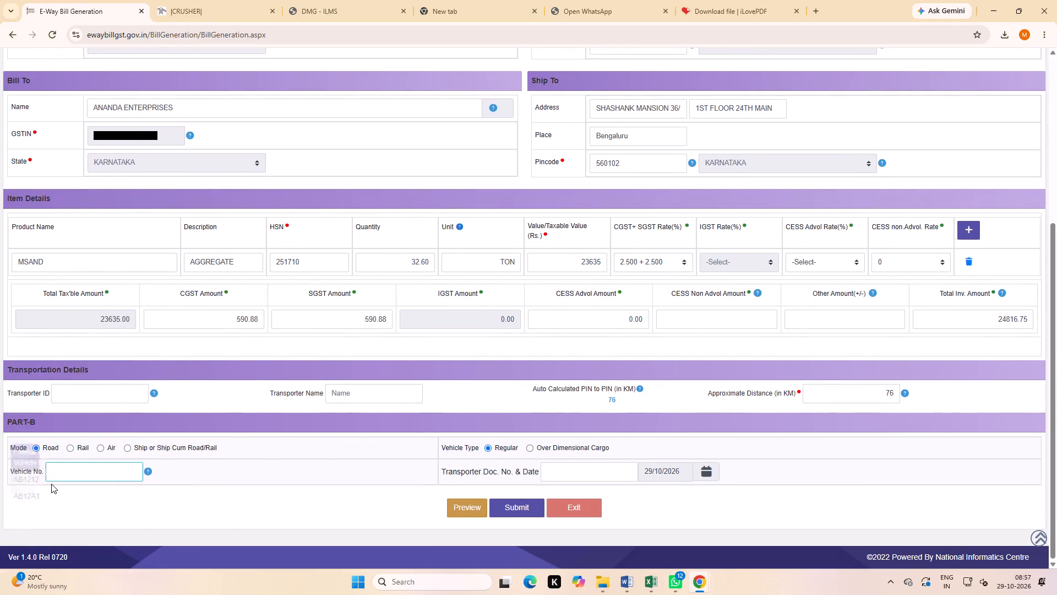
left_click(52, 475)
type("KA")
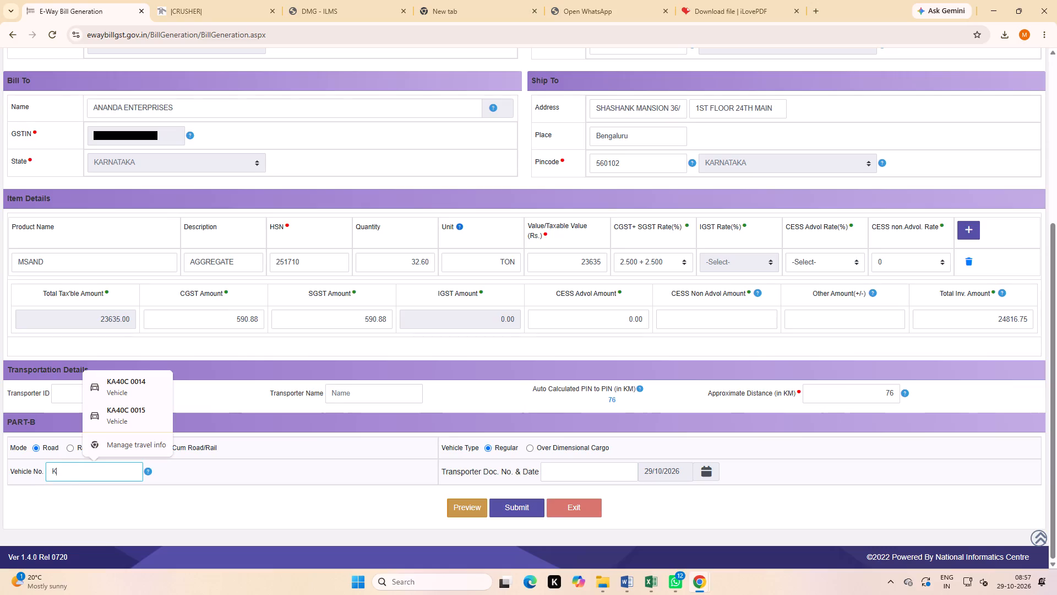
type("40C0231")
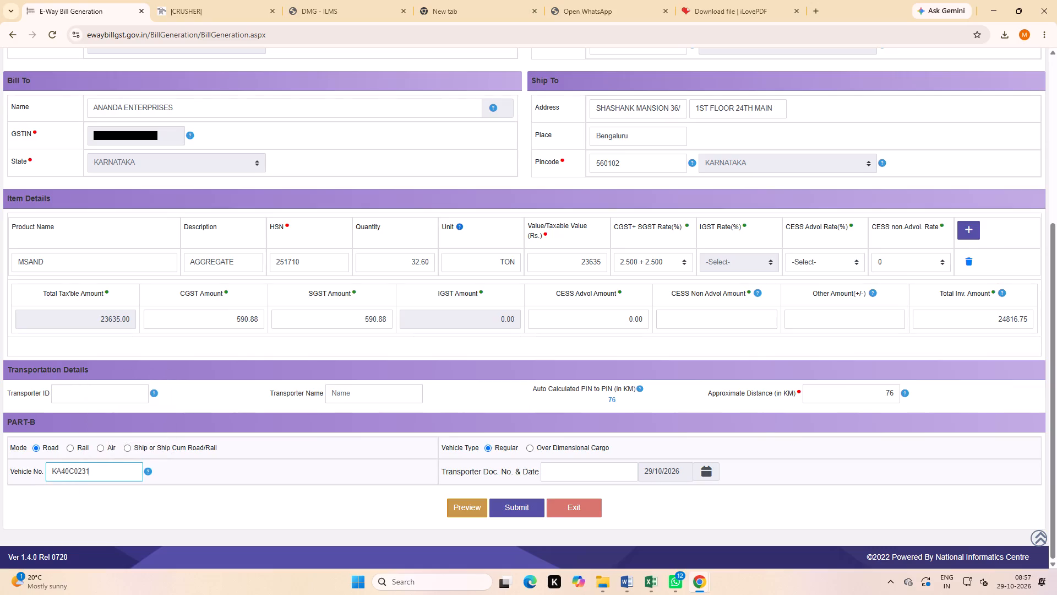
left_click(159, 515)
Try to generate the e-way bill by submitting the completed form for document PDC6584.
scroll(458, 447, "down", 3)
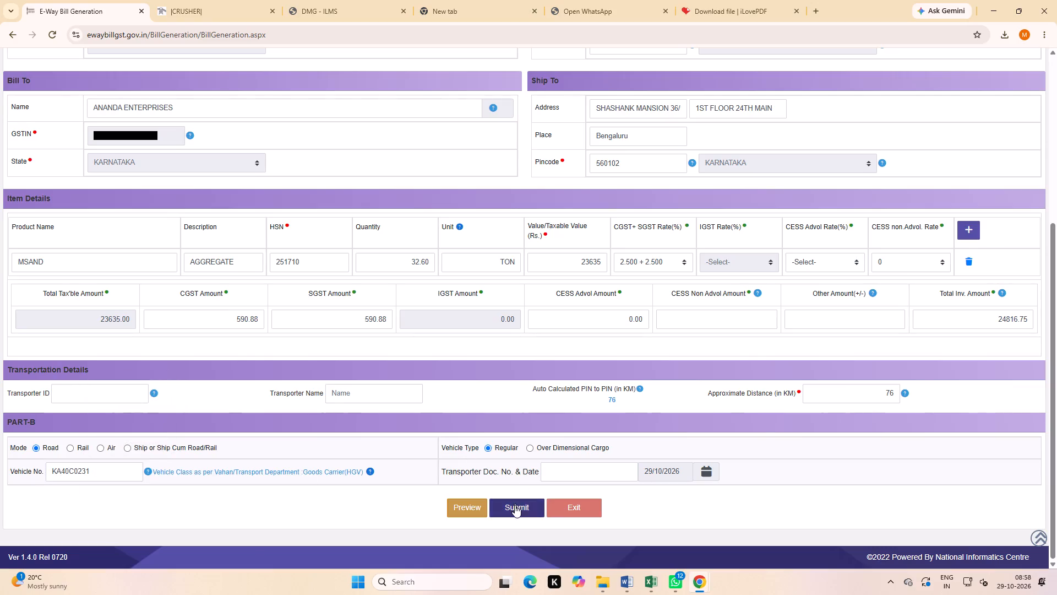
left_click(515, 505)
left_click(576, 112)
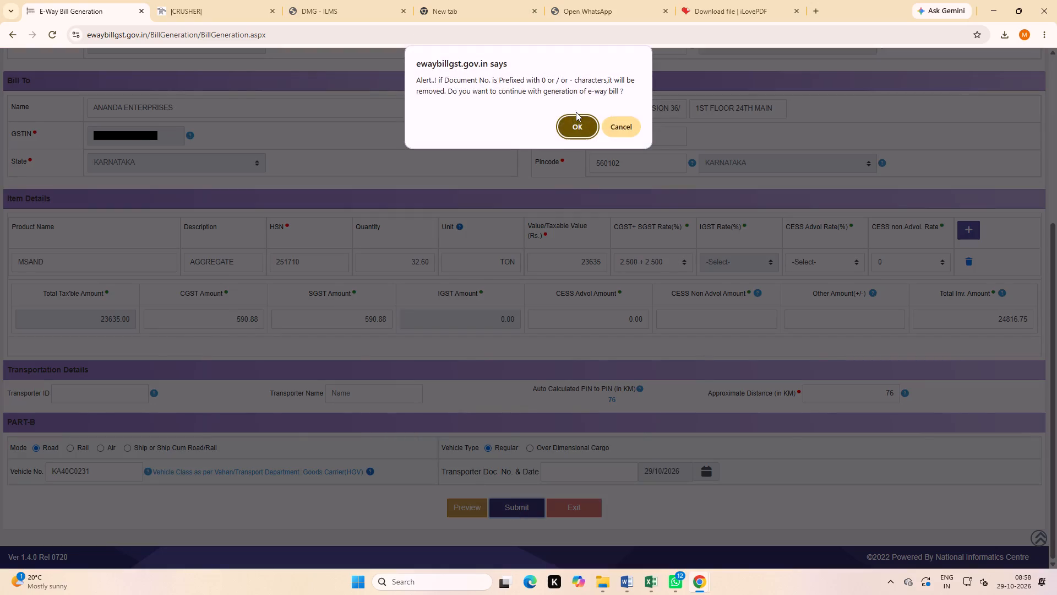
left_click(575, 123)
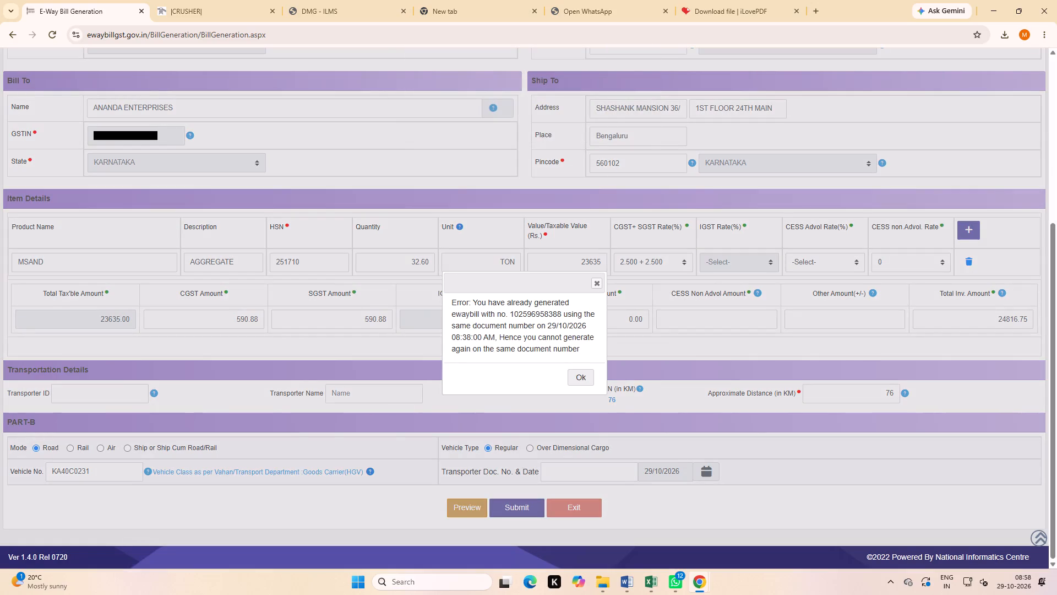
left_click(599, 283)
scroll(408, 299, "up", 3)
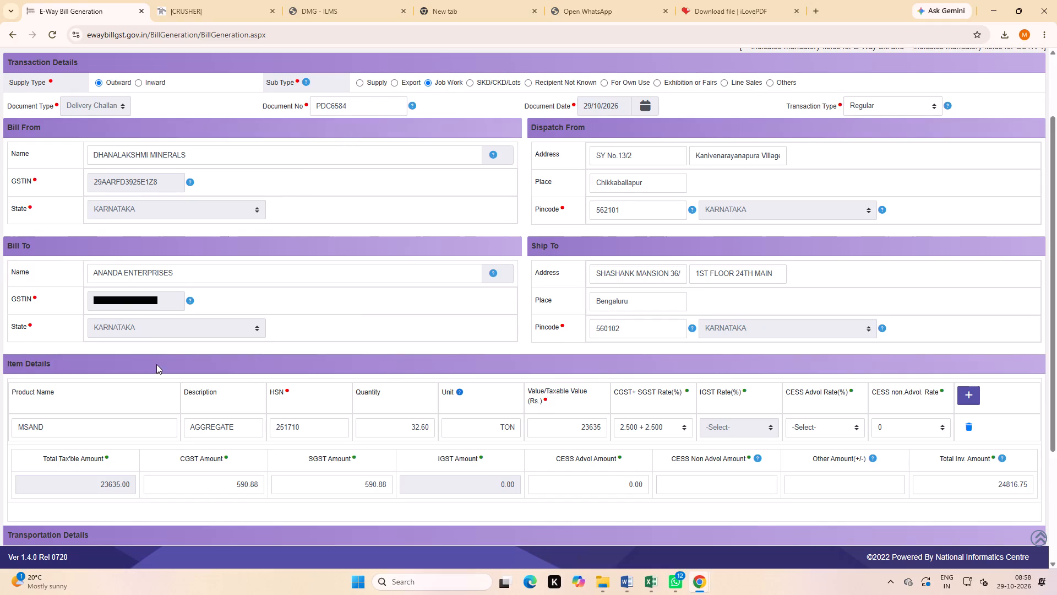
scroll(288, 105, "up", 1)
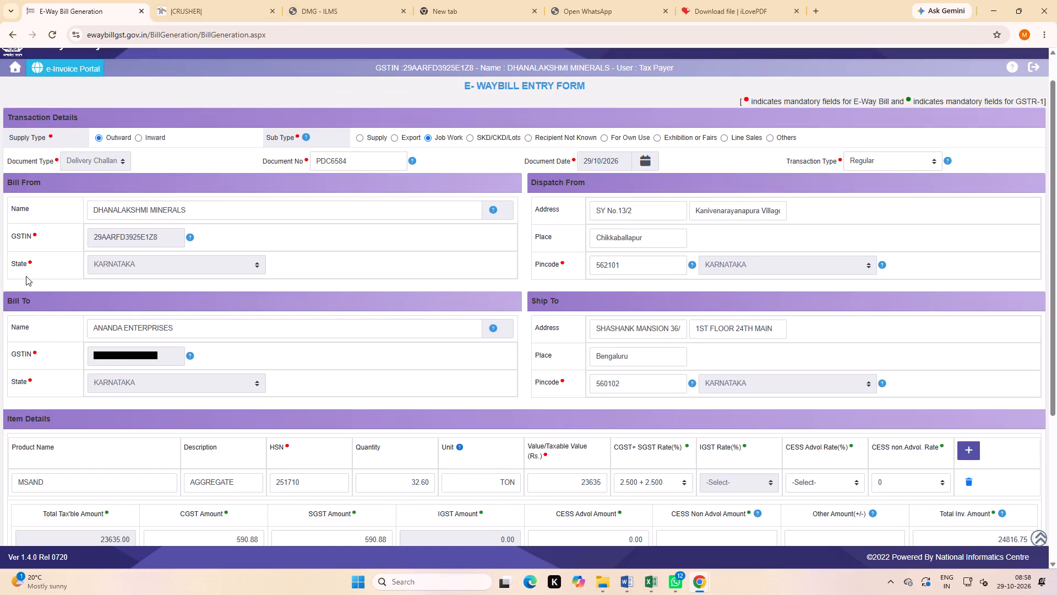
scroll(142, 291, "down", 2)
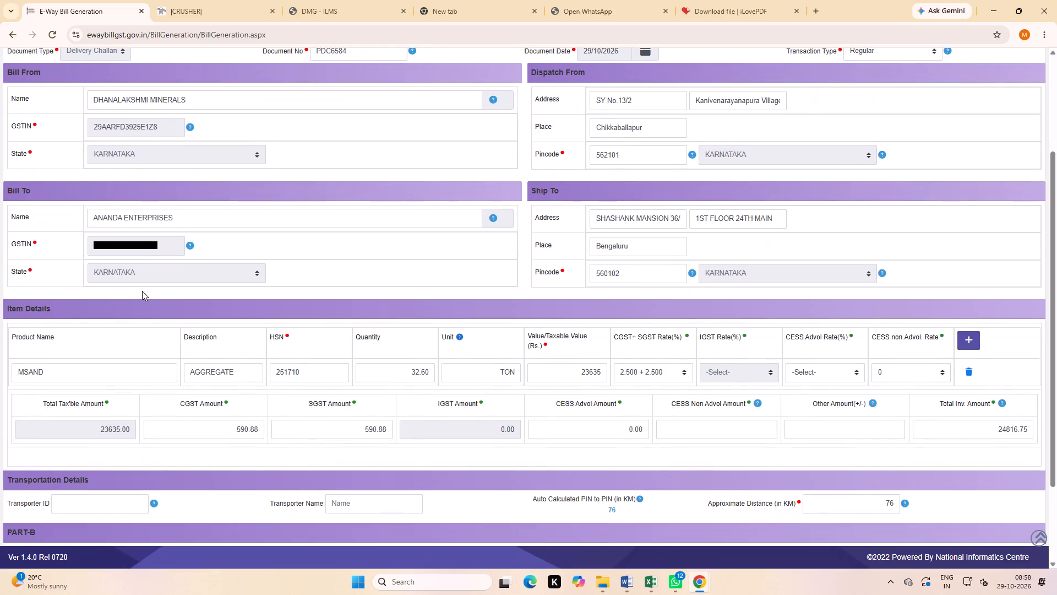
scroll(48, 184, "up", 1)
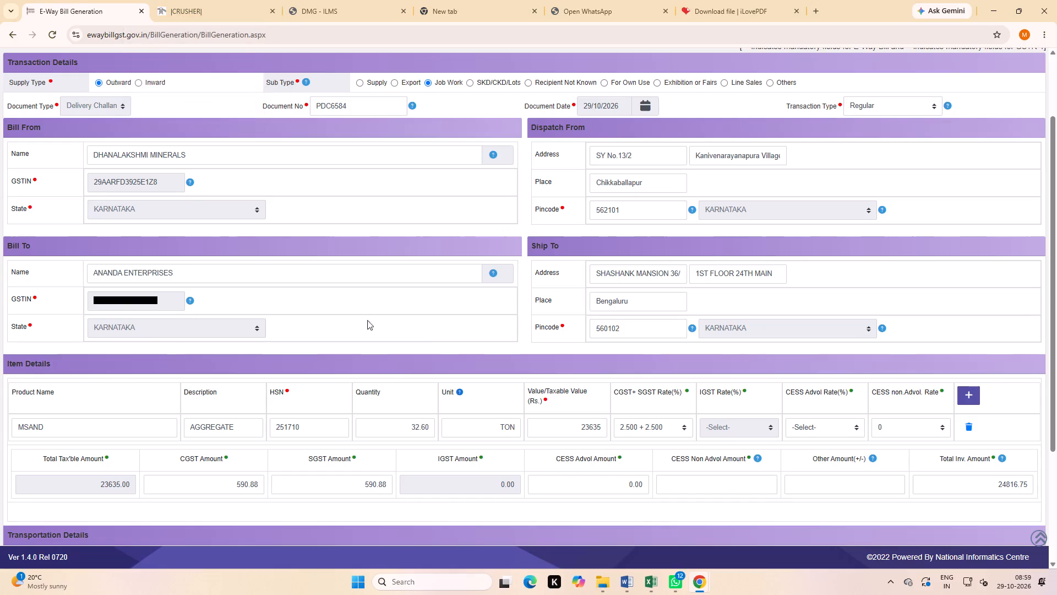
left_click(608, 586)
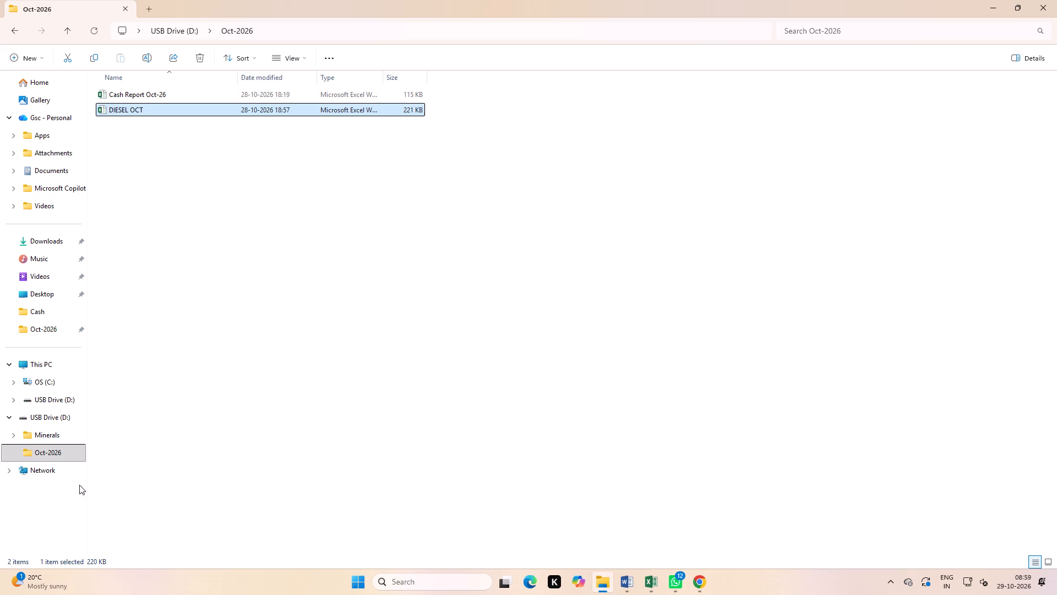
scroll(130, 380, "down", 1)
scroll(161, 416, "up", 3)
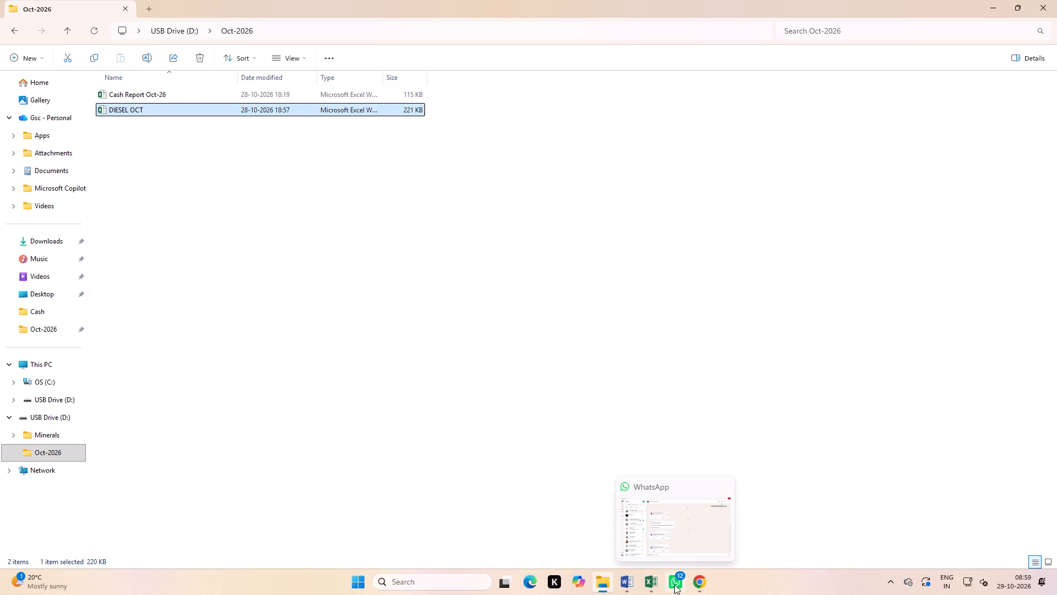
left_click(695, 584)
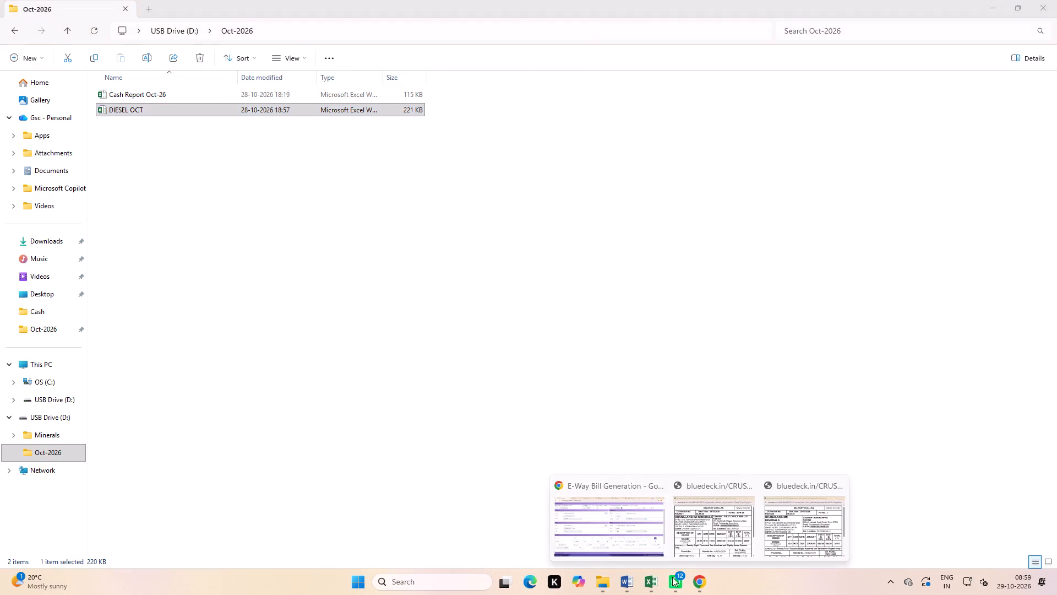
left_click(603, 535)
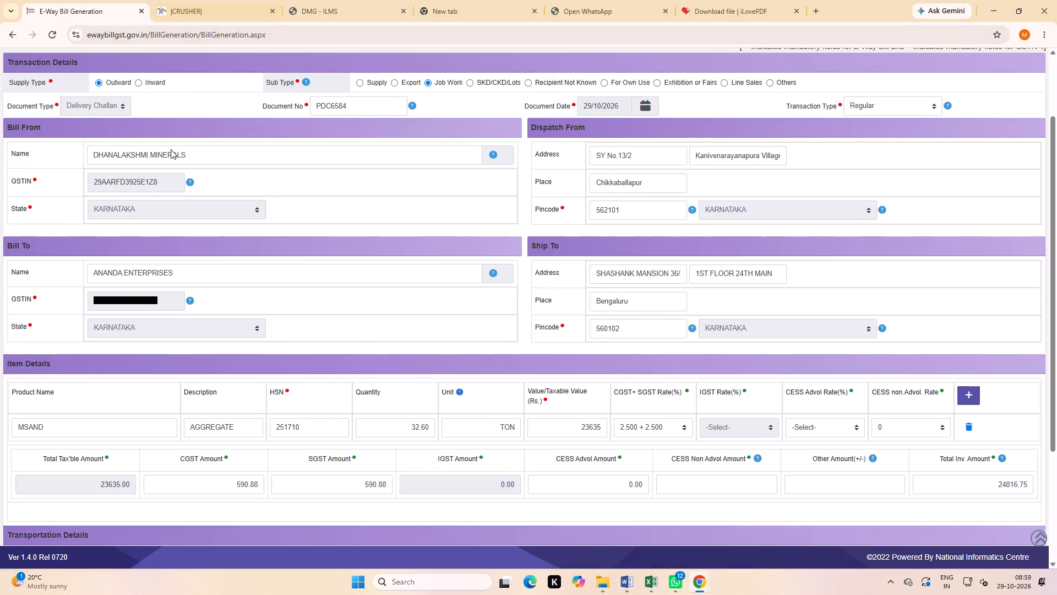
Replace the document number in the transaction details with DC1133.
scroll(227, 279, "up", 2)
left_click(349, 196)
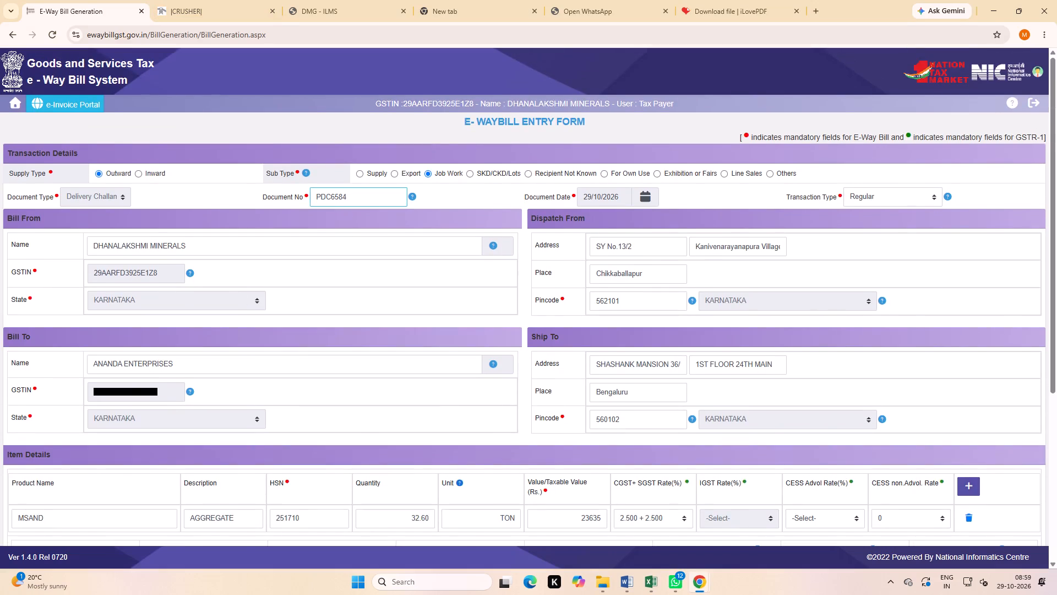
key("BackSpace")
key("BackSpace")
key("BackSpace")
key("BackSpace")
key("BackSpace")
key("BackSpace")
key("BackSpace")
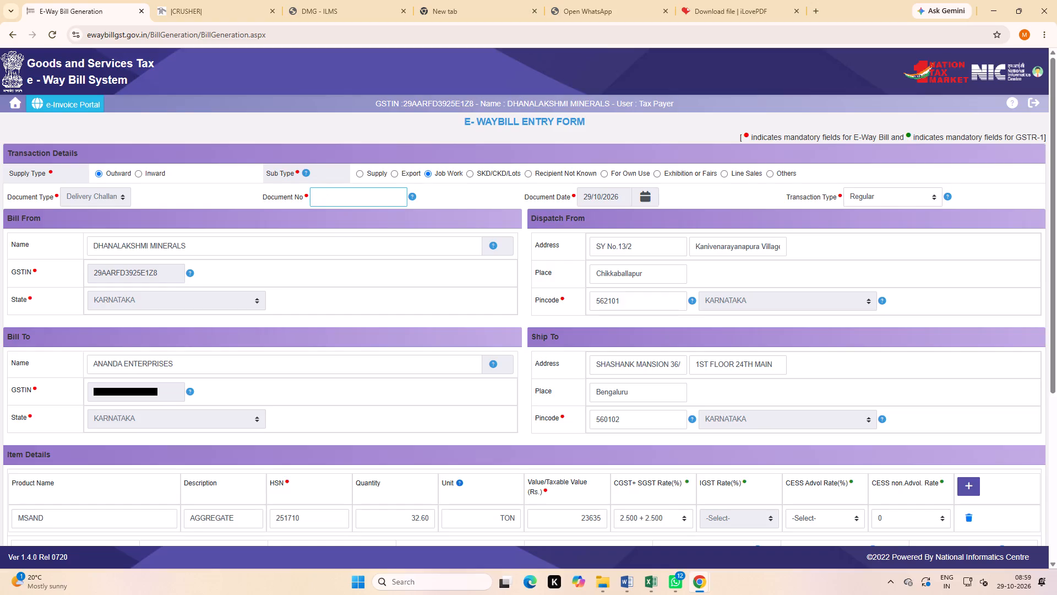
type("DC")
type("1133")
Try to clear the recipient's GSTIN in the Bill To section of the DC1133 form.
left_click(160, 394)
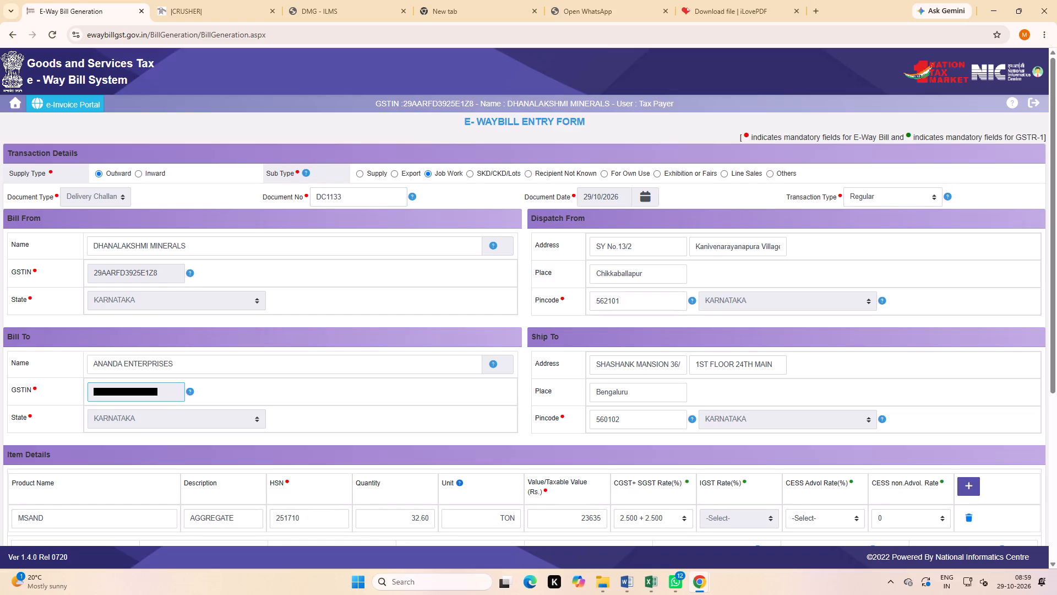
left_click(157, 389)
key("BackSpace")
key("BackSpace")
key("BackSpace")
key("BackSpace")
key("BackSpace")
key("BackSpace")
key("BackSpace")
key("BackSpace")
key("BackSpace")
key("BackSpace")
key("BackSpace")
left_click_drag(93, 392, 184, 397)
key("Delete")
Abandon the filled-in form and start a new, blank e-way bill entry form.
scroll(382, 360, "up", 4)
left_click(14, 37)
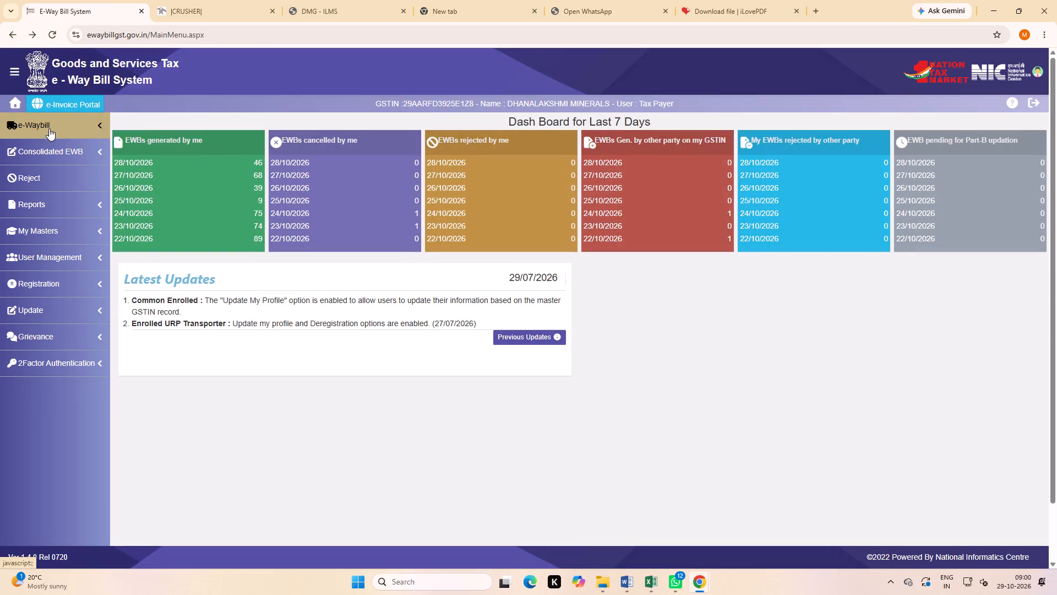
left_click(49, 128)
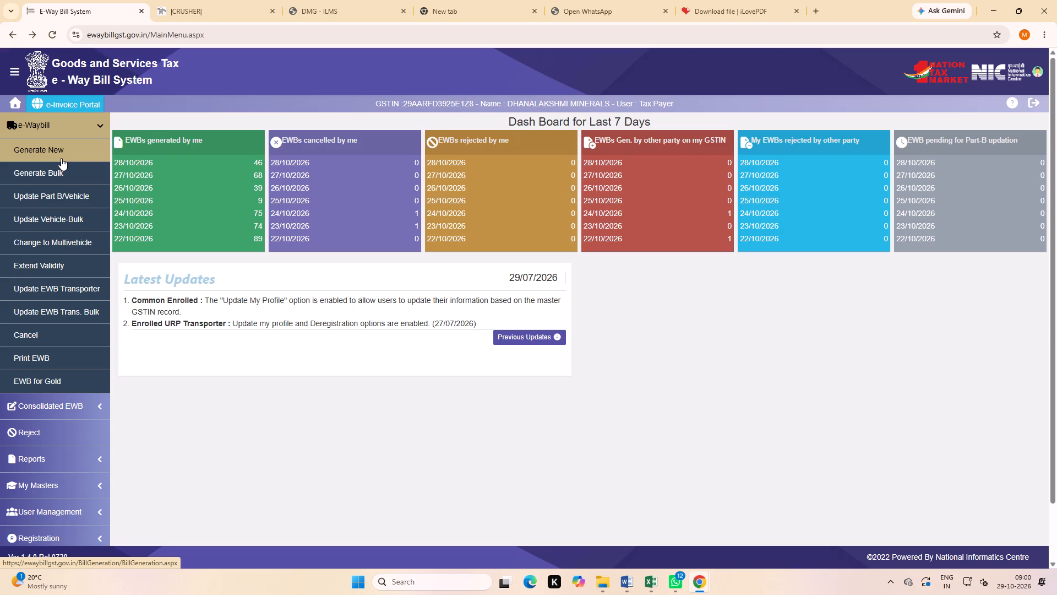
left_click(61, 158)
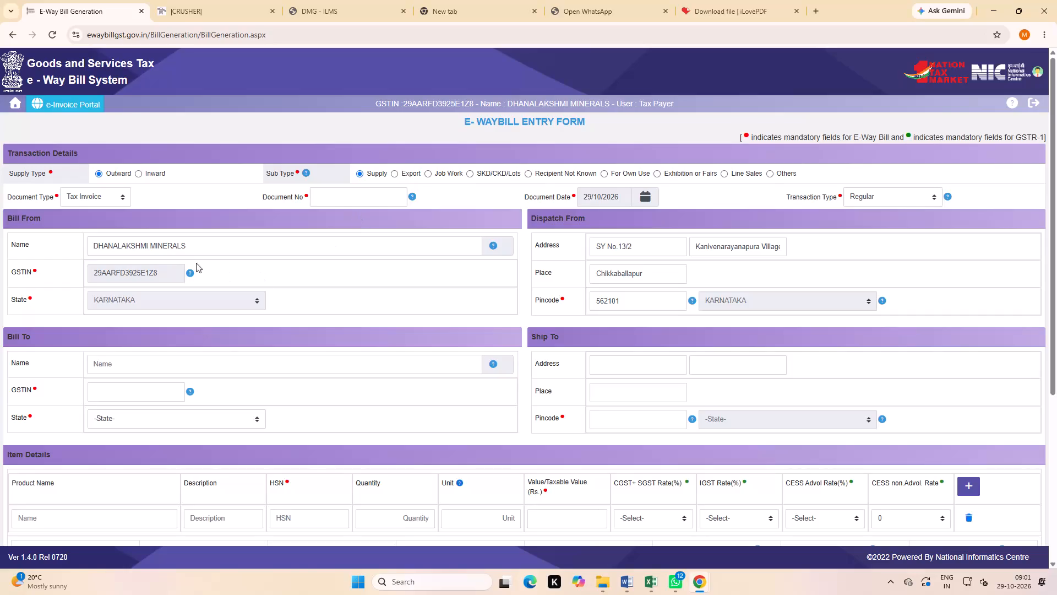
Set the transaction's sub type to Job Work and enter DC1133 as the document number.
left_click(428, 174)
left_click(325, 201)
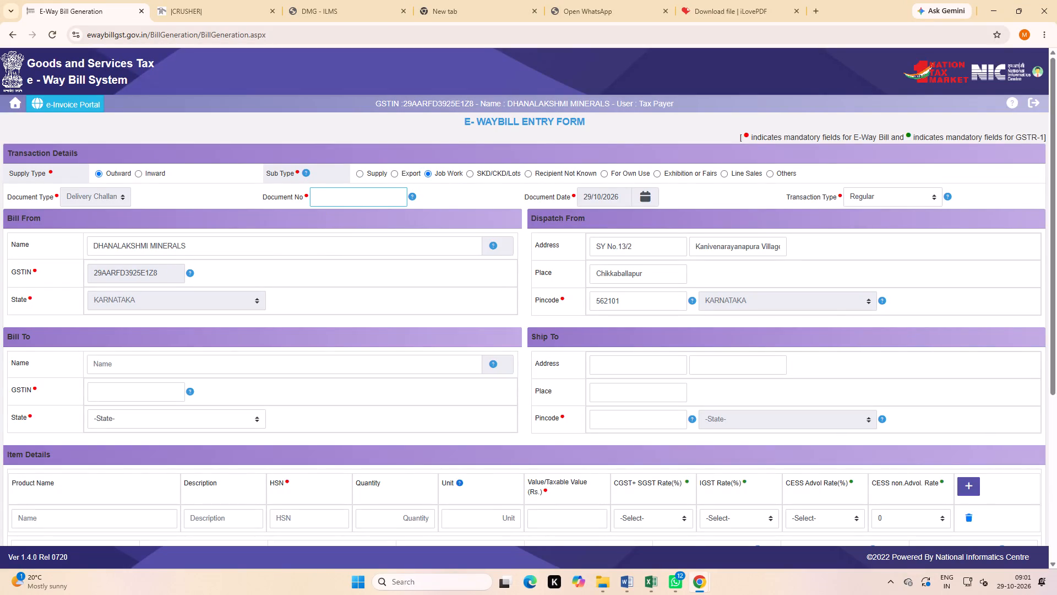
key("p")
key("BackSpace")
type("DC")
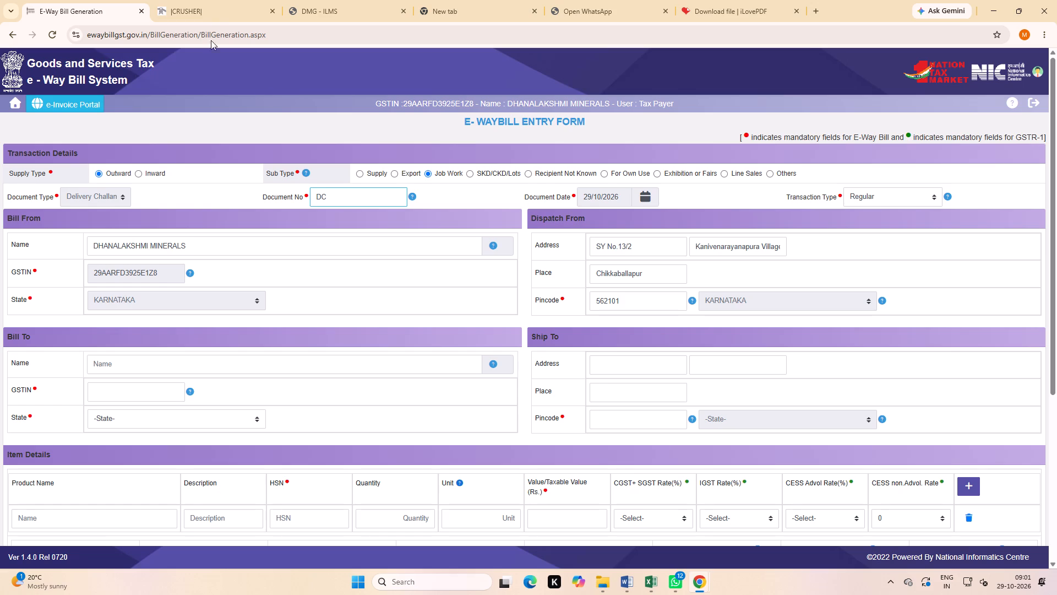
left_click(328, 201)
type("1133")
Start the recipient's GSTIN entry in the Bill To section.
scroll(146, 439, "down", 1)
left_click(119, 340)
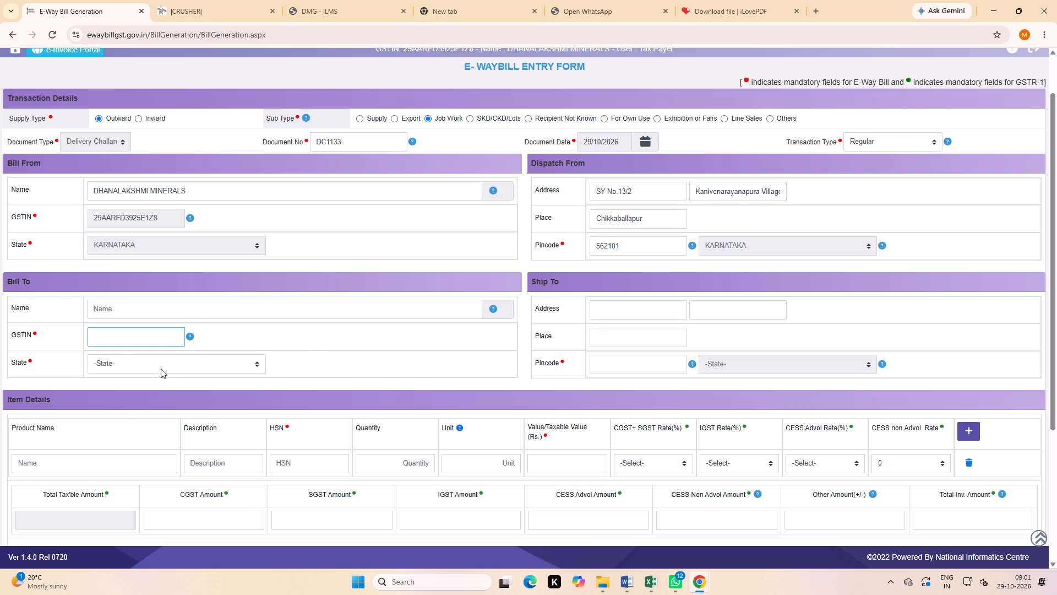
scroll(290, 365, "up", 2)
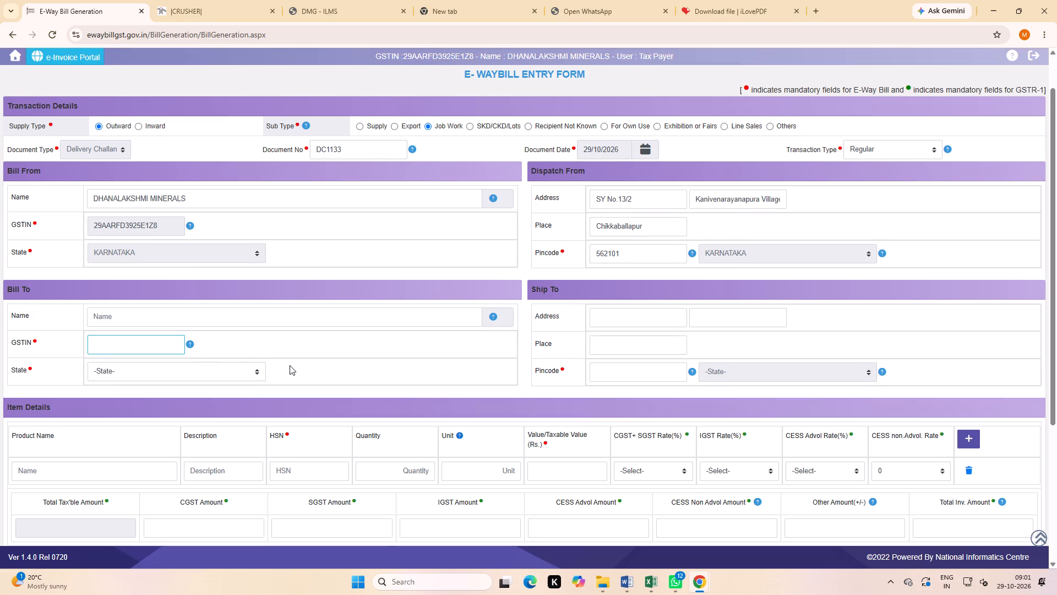
scroll(295, 357, "down", 2)
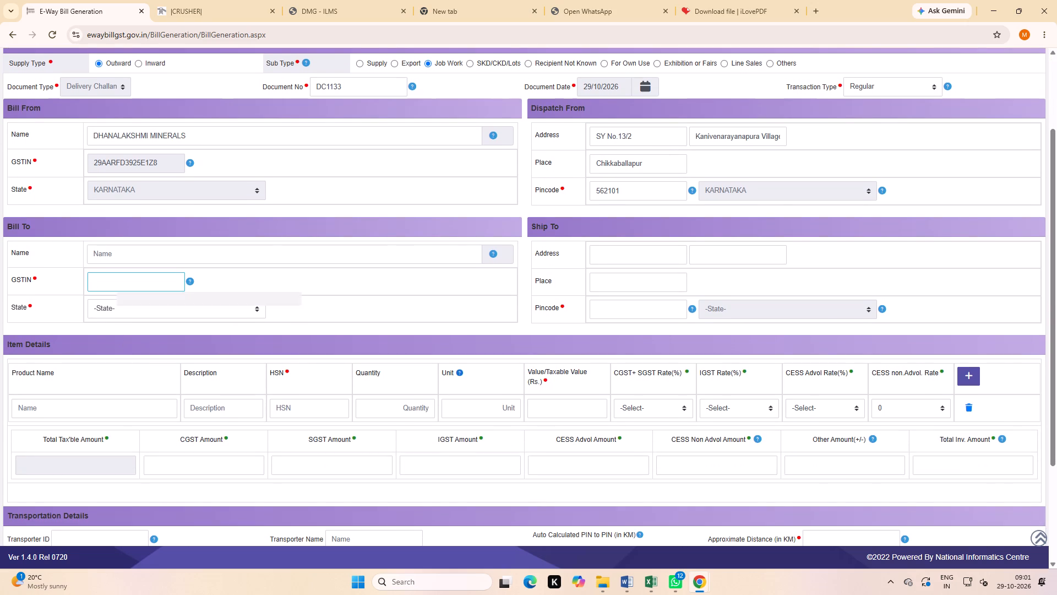
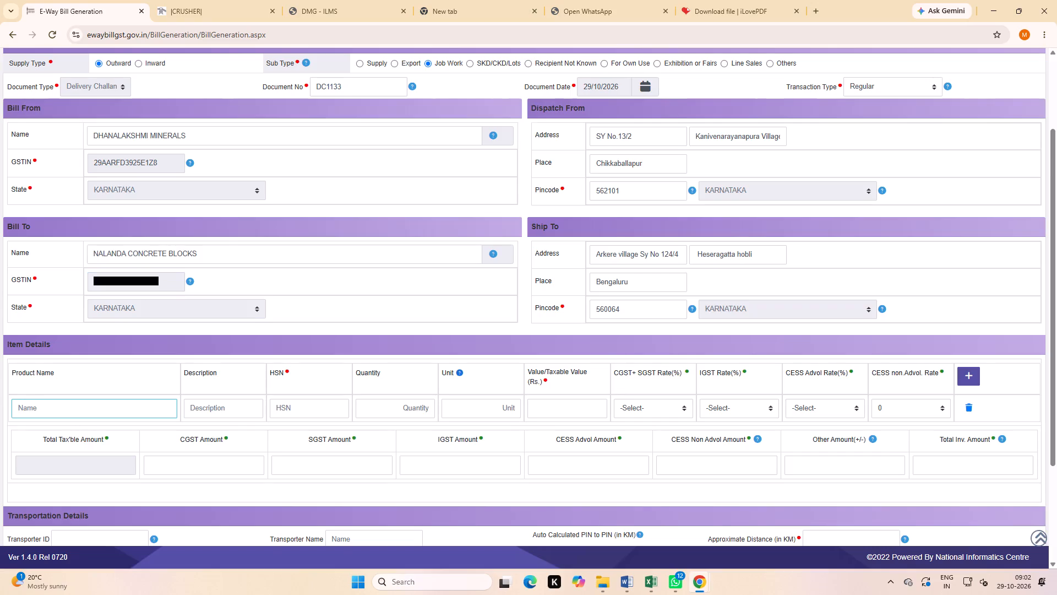
Enter the item as product 40MM, description AGGREGATE, HSN 251710, with quantity 37.21 and unit TON.
type("40MM")
left_click(213, 412)
type("AGG")
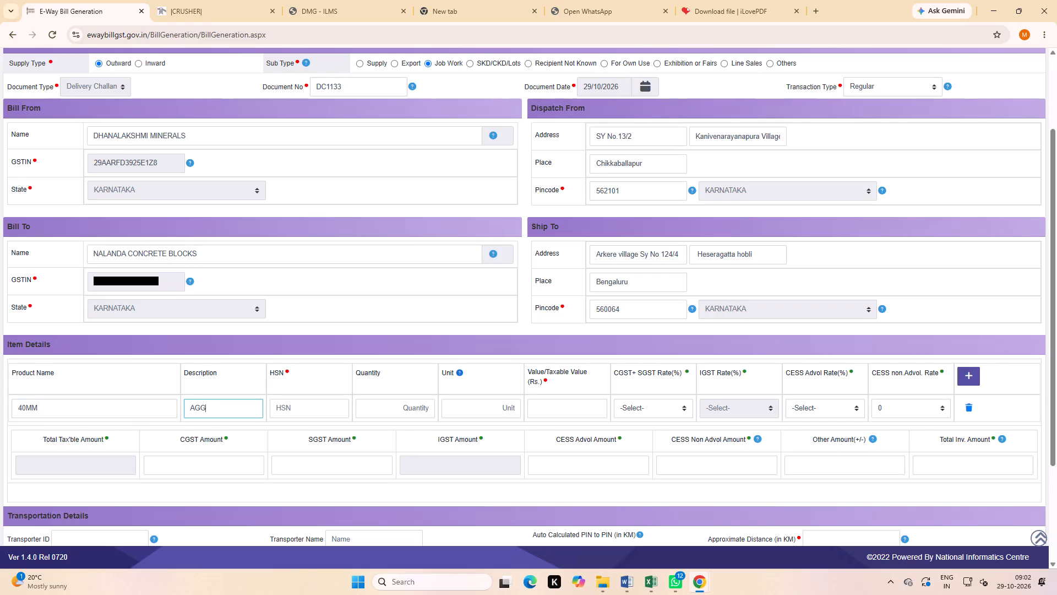
type("REGATE")
left_click(293, 411)
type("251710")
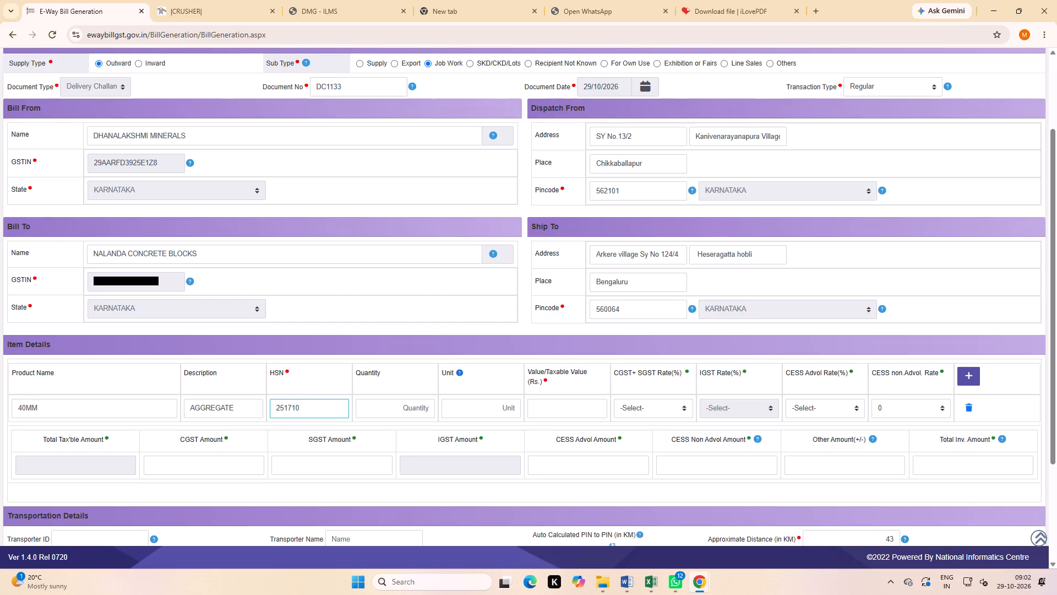
left_click(395, 412)
type("37.21")
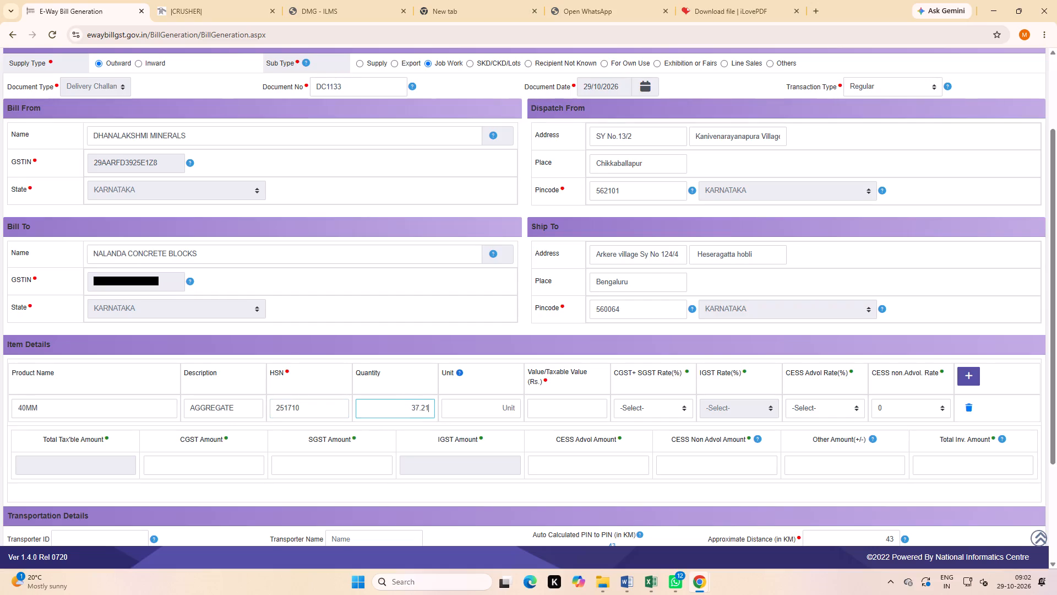
left_click(465, 407)
type("TON")
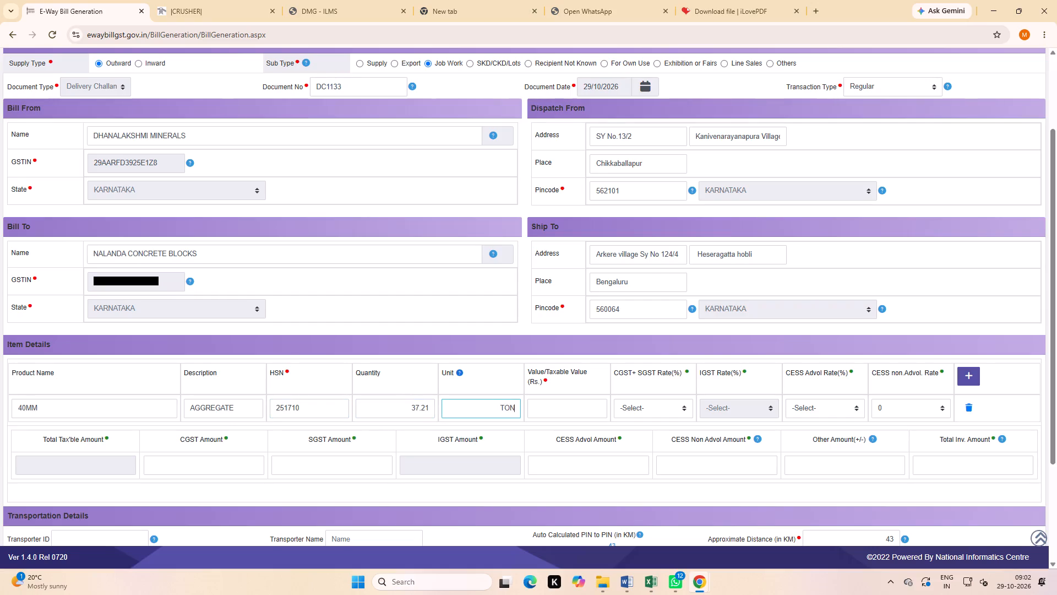
Set the item's taxable value to Rs. 26419 and its CGST + SGST rate to 2.500 + 2.500.
left_click(540, 409)
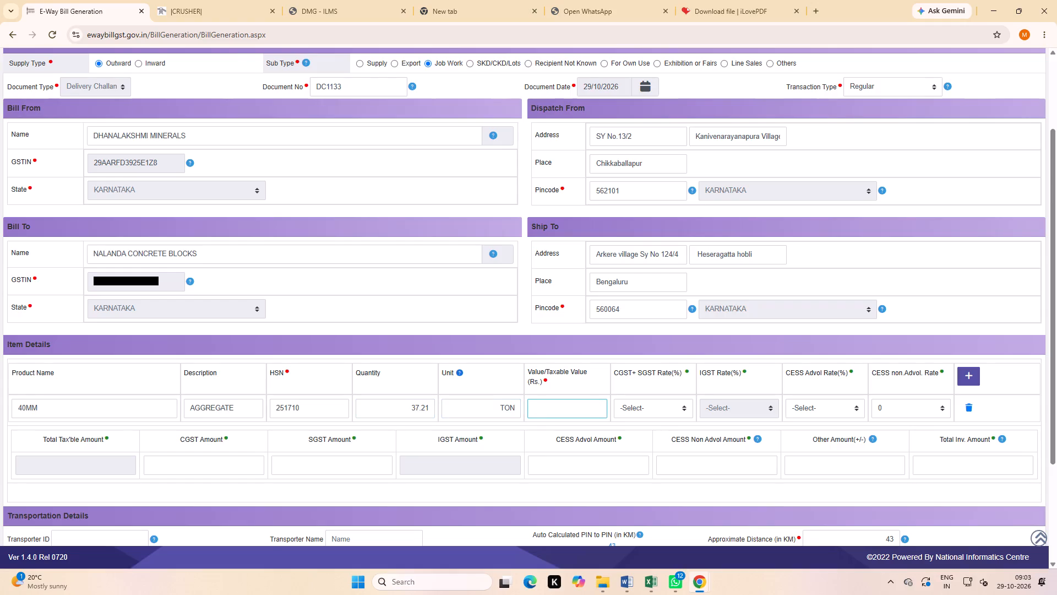
type("26")
type("419")
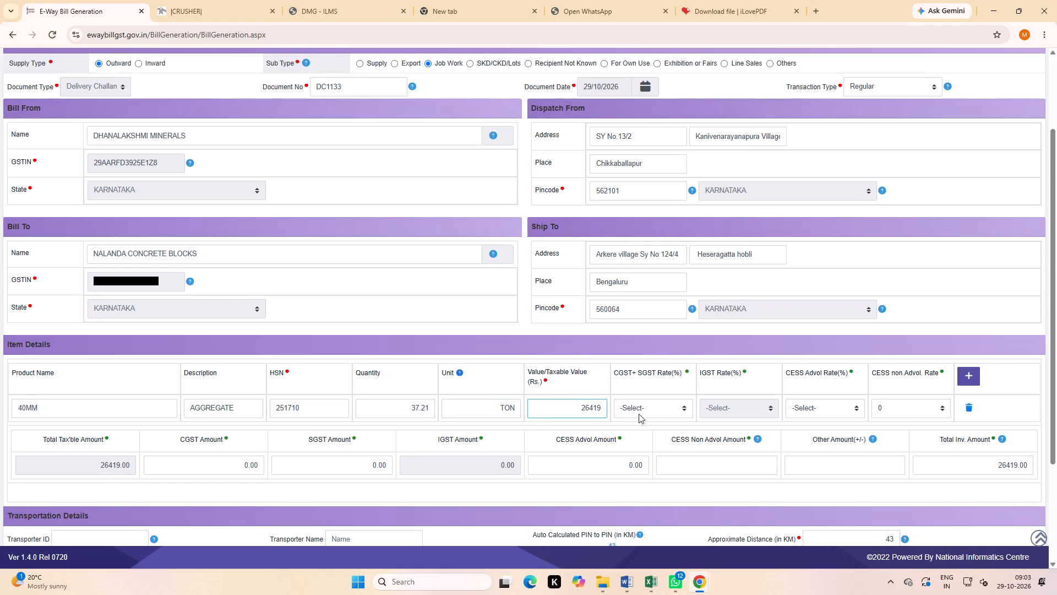
left_click(662, 409)
left_click(664, 295)
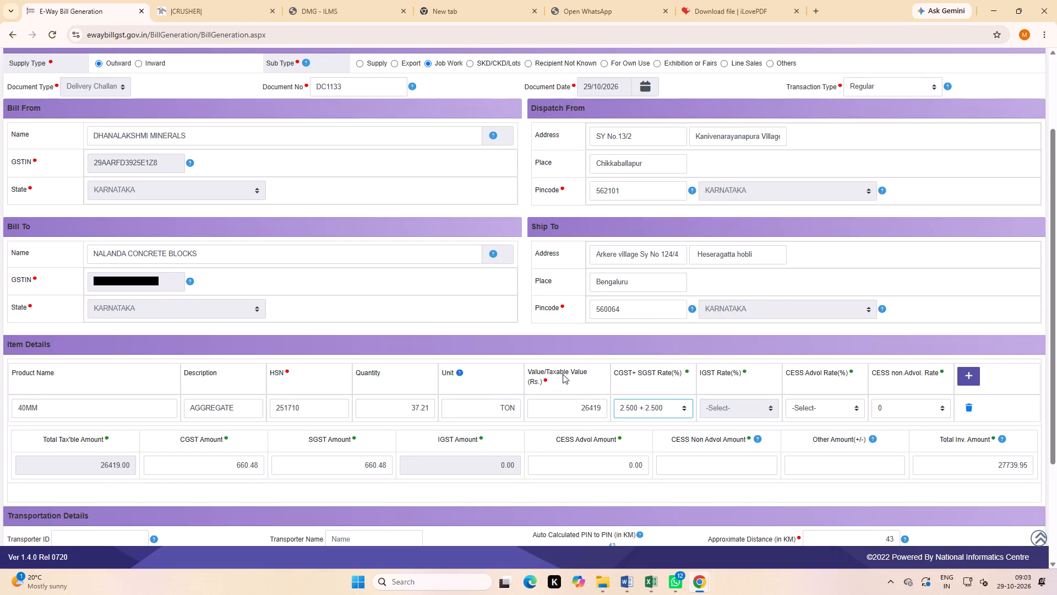
scroll(241, 459, "down", 2)
left_click(62, 511)
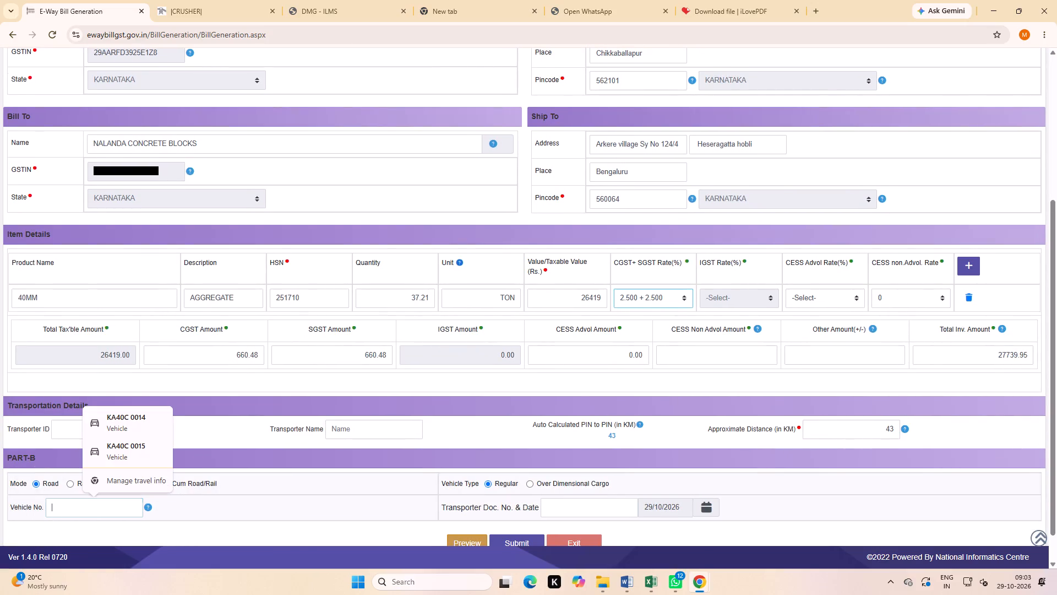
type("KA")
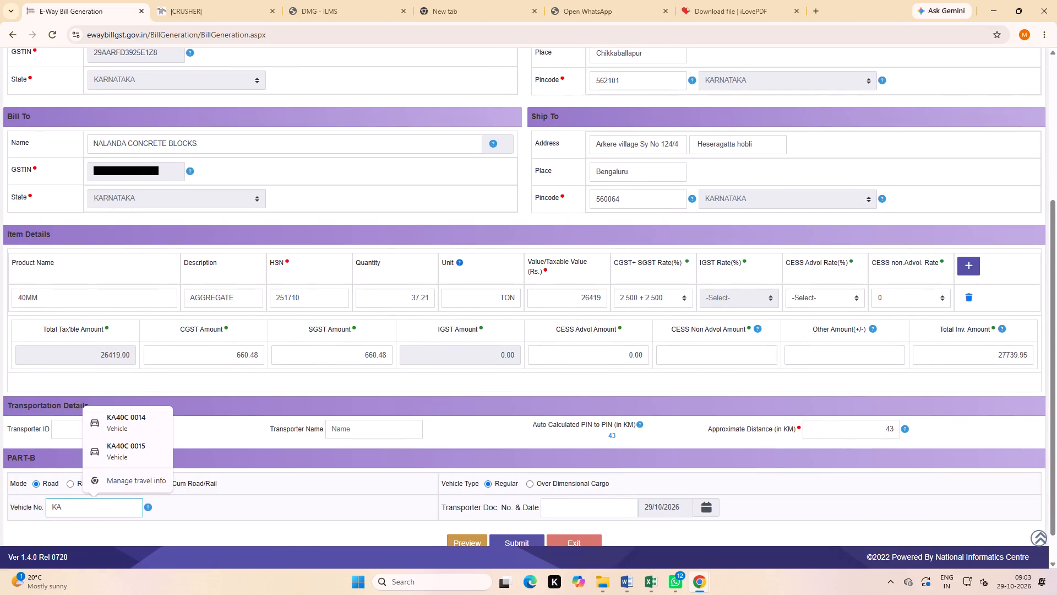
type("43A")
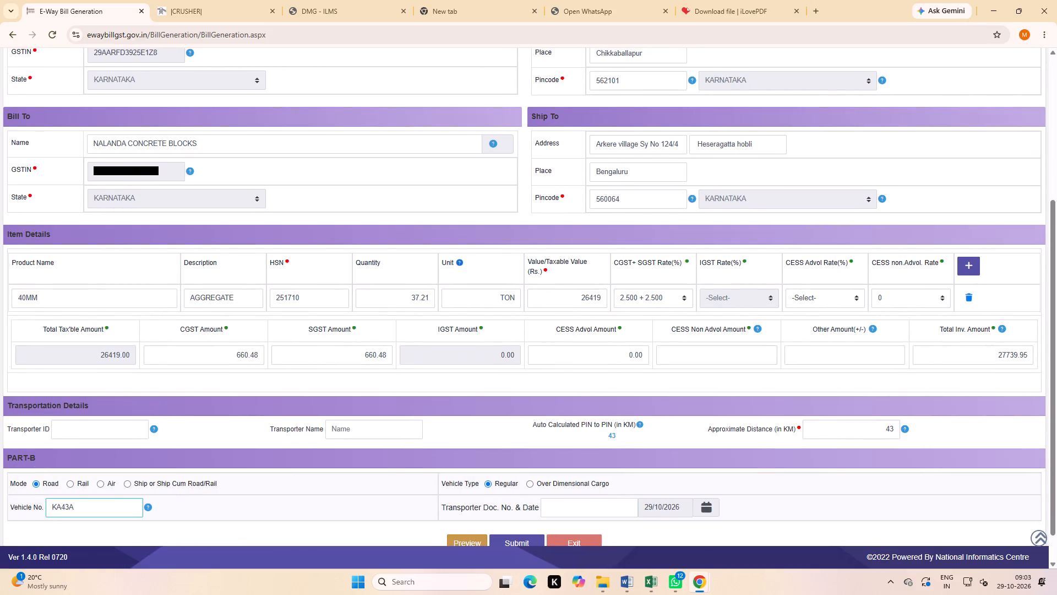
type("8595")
scroll(333, 510, "down", 4)
left_click(354, 509)
Submit the completed e-way bill form and agree to continue with its generation.
scroll(466, 483, "down", 3)
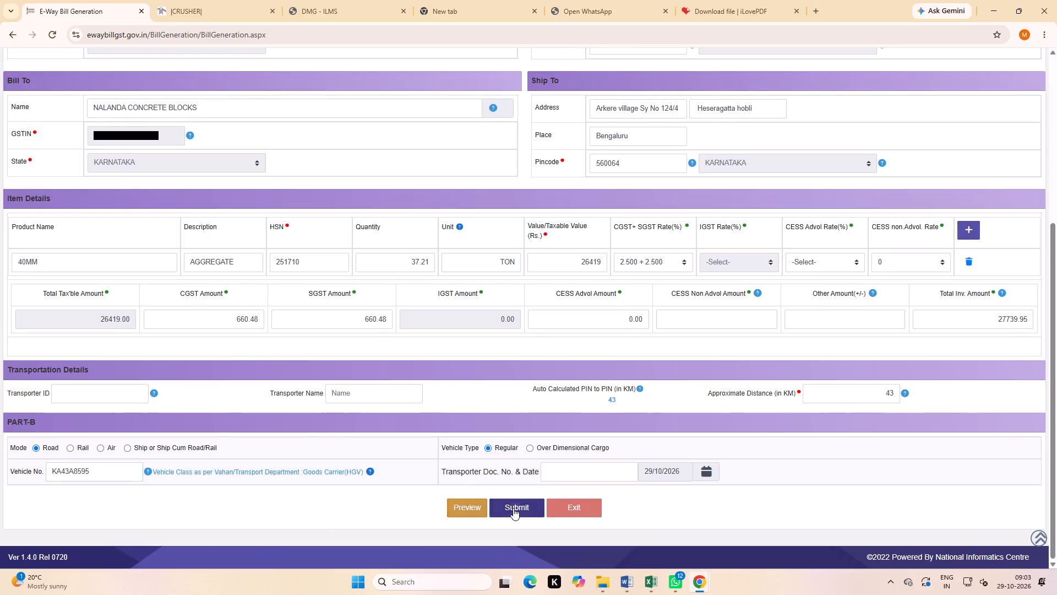
left_click(520, 512)
left_click(576, 126)
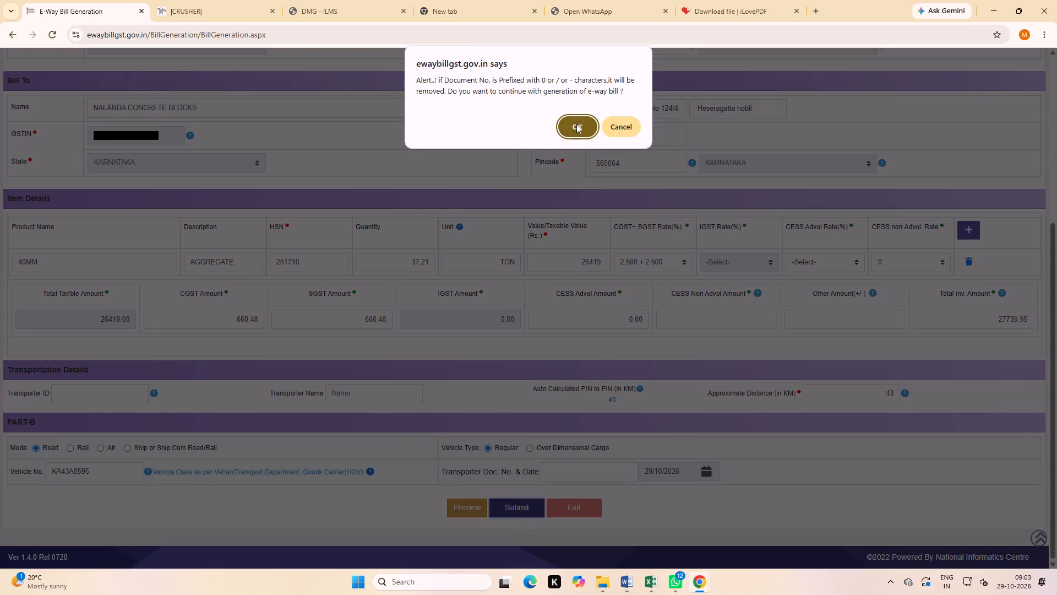
left_click(578, 122)
Open the detailed print version of the generated e-way bill.
scroll(481, 419, "down", 4)
left_click(511, 524)
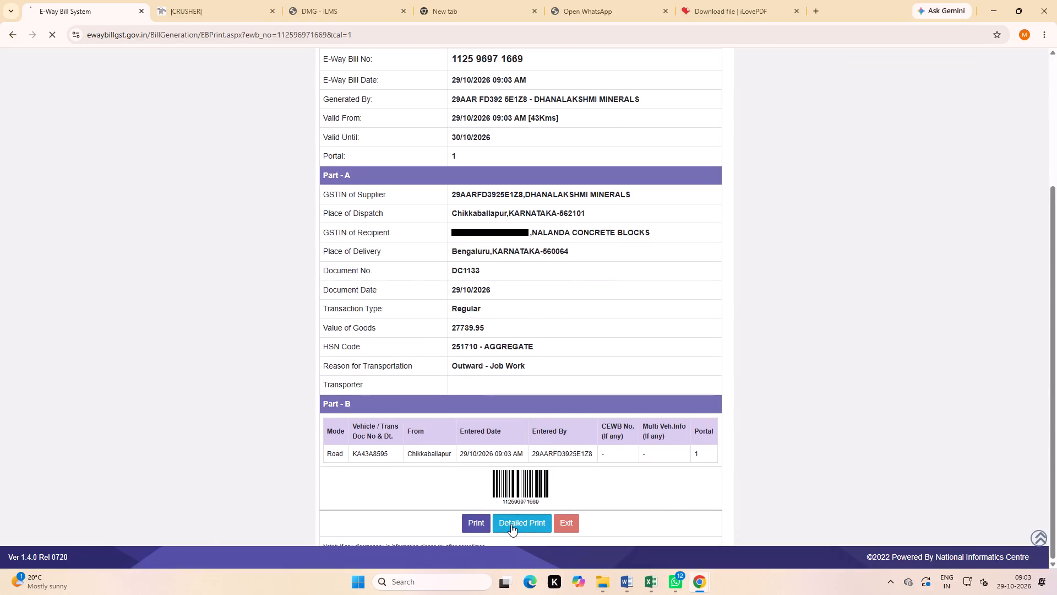
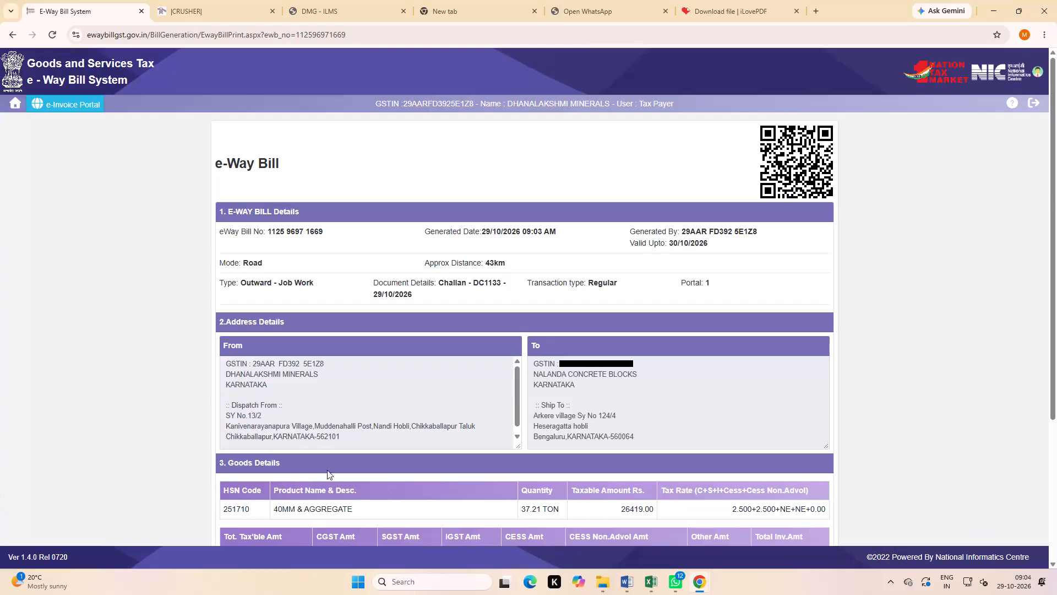
Exit the detailed print of the e-way bill for DC1133 and start a new e-way bill entry form.
scroll(361, 483, "down", 4)
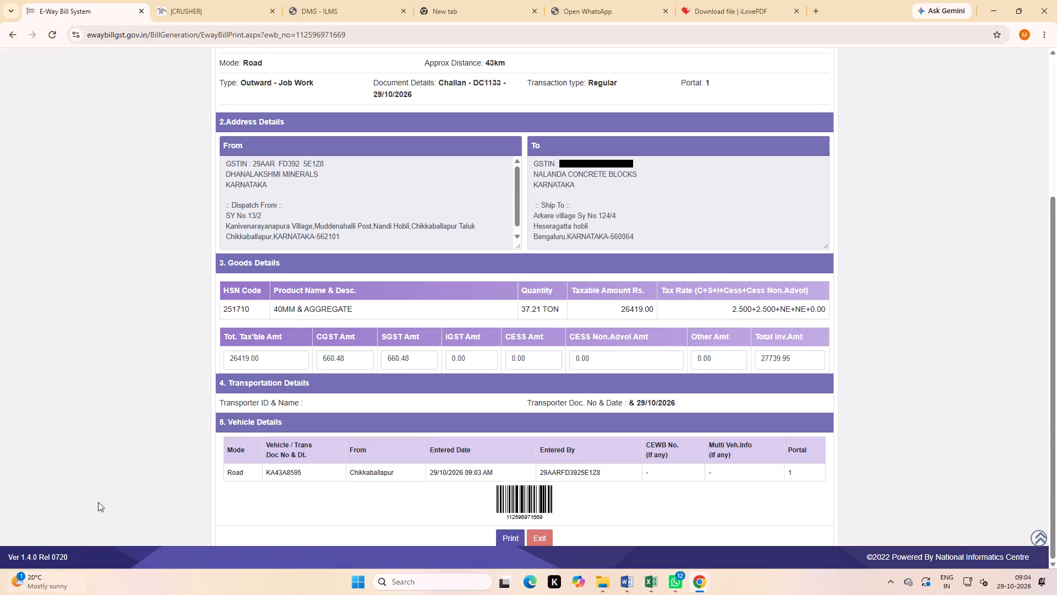
left_click(546, 538)
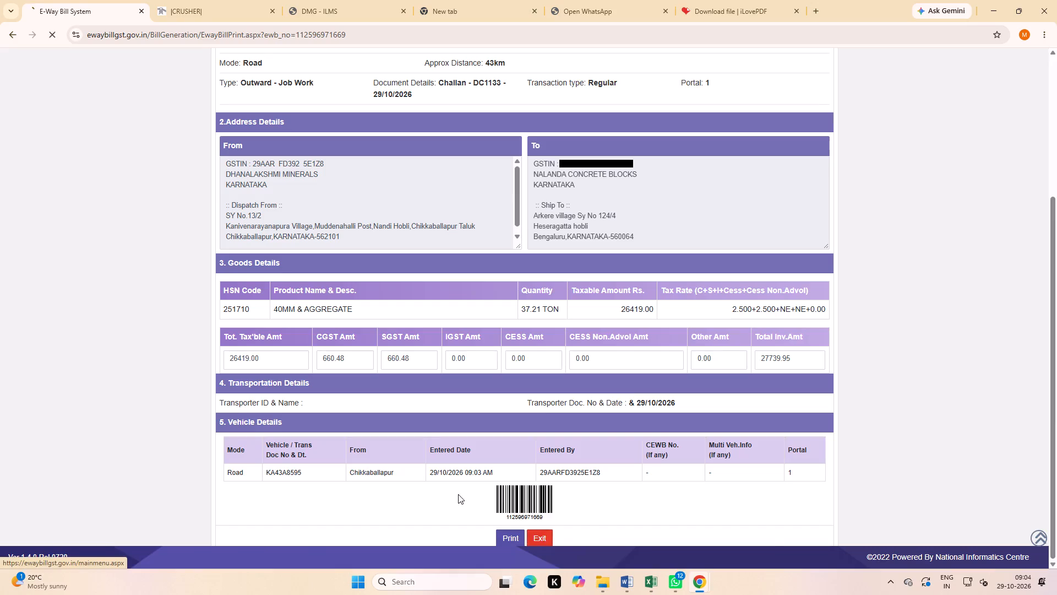
left_click(58, 126)
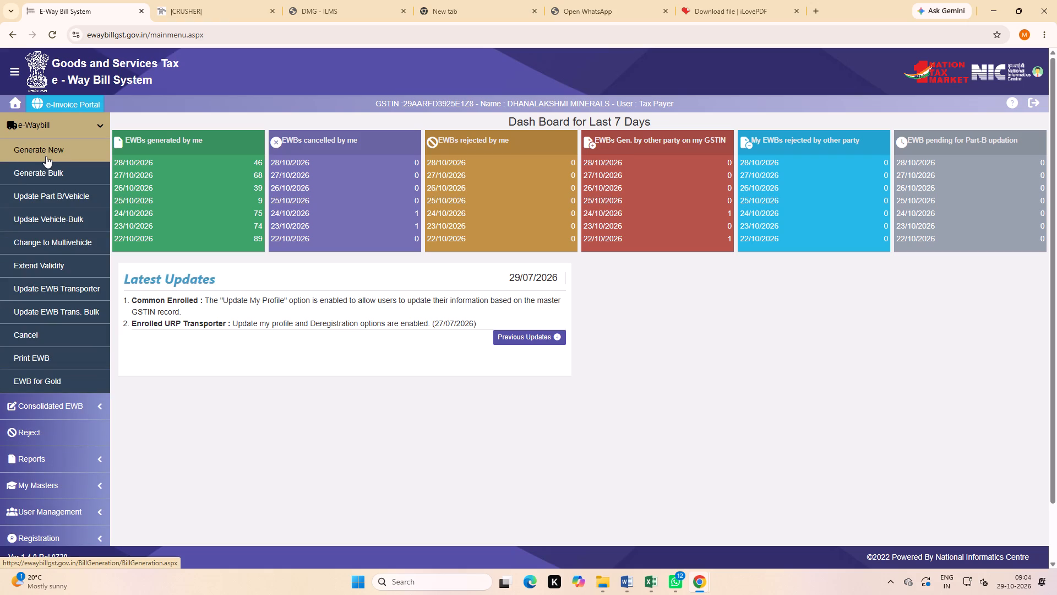
left_click(46, 156)
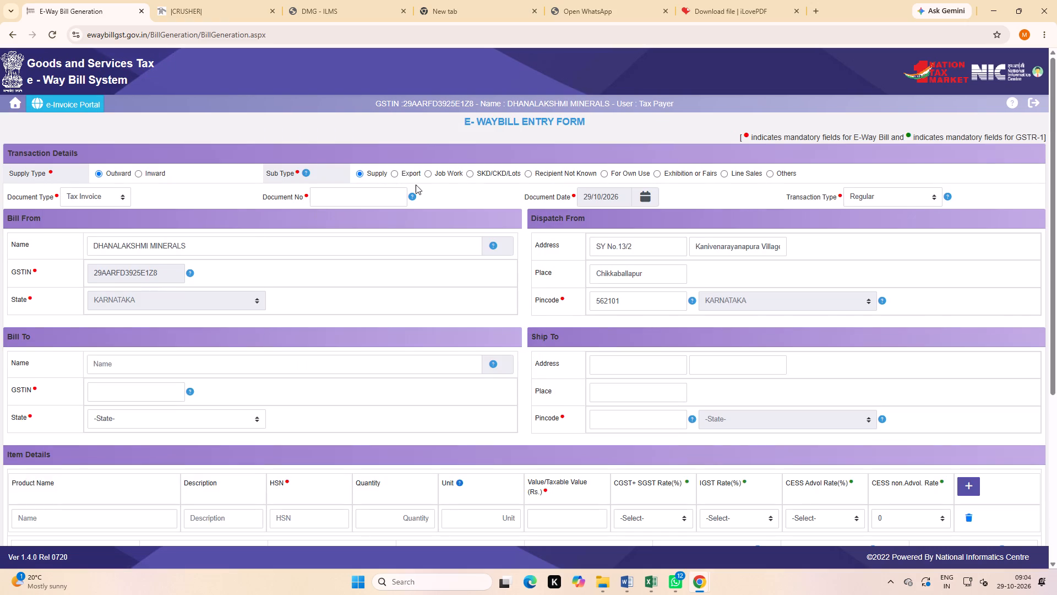
Set the transaction's sub type to Job Work and enter PDC6585 as the document number.
left_click(429, 174)
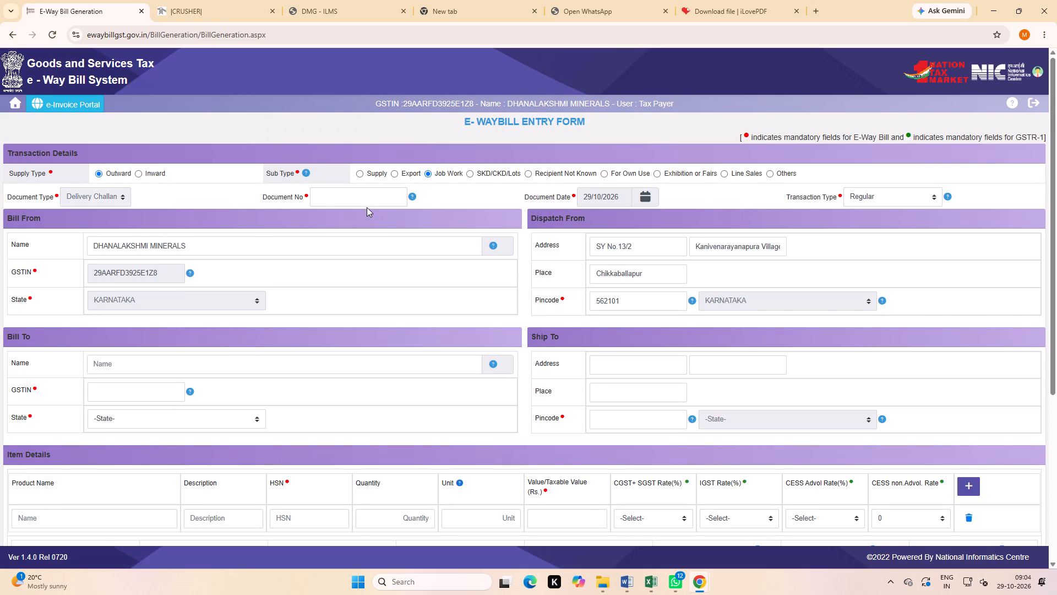
left_click(360, 197)
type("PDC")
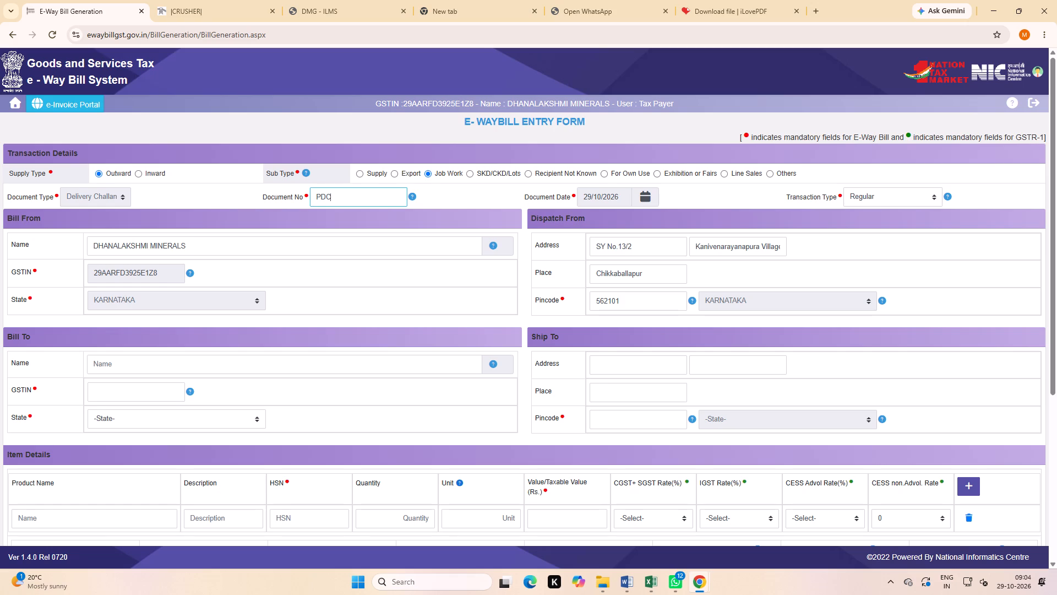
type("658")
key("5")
Copy the customer's GSTIN from the printed challan of DC 6585 in the CRUSHER pending DC list into the Bill To GSTIN.
left_click(181, 9)
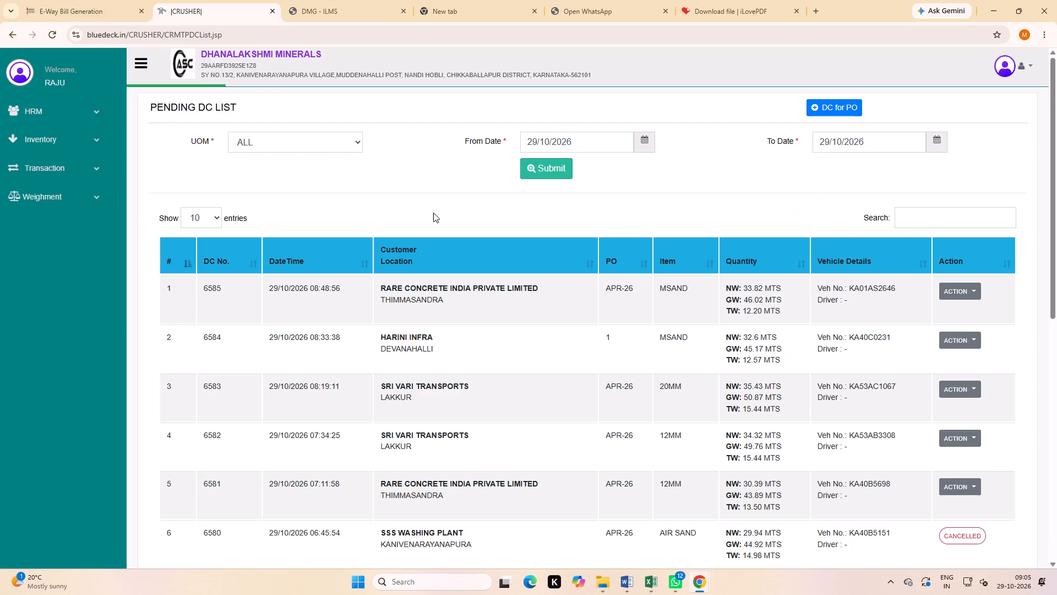
left_click(951, 292)
left_click(955, 316)
scroll(257, 222, "down", 2)
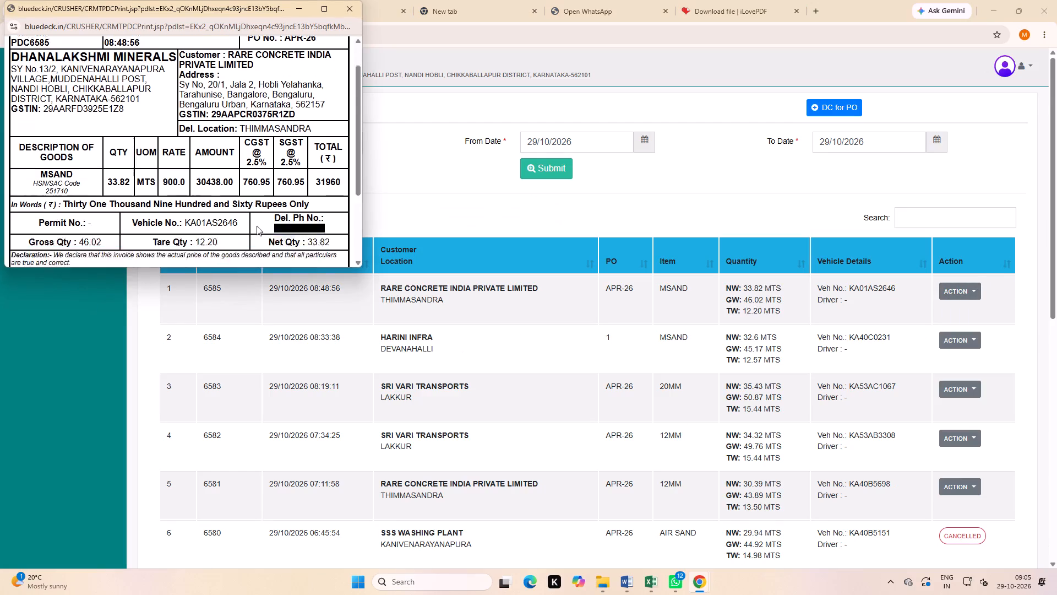
scroll(257, 213, "up", 1)
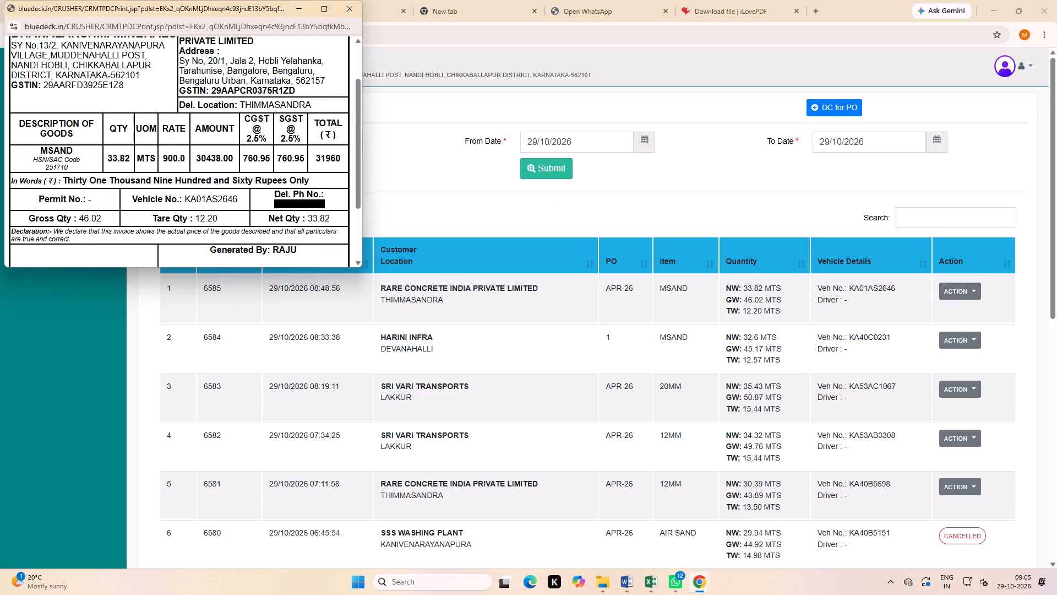
double_click(245, 90)
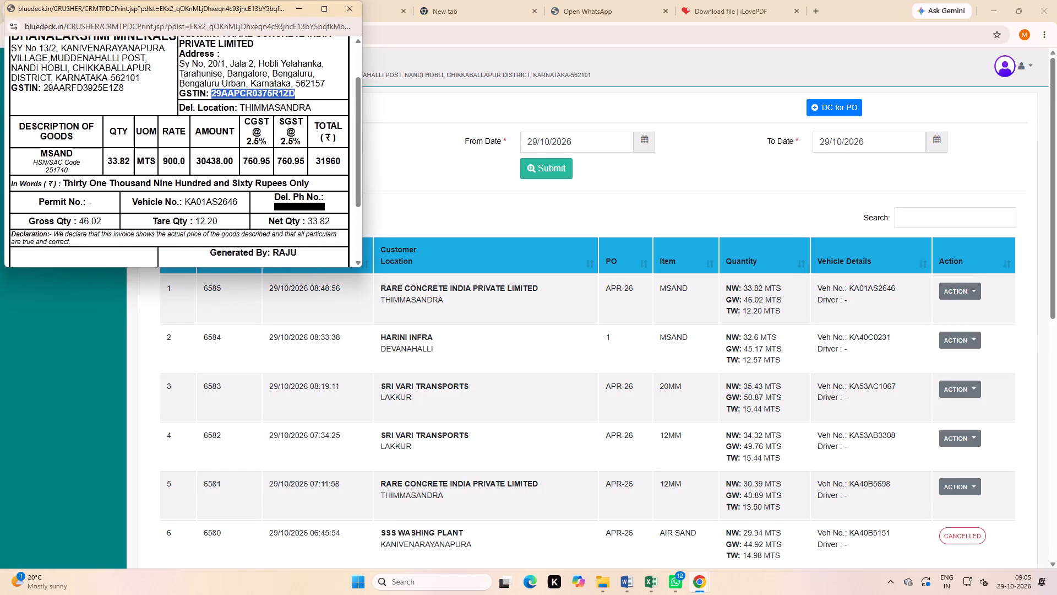
key("ctrl+c")
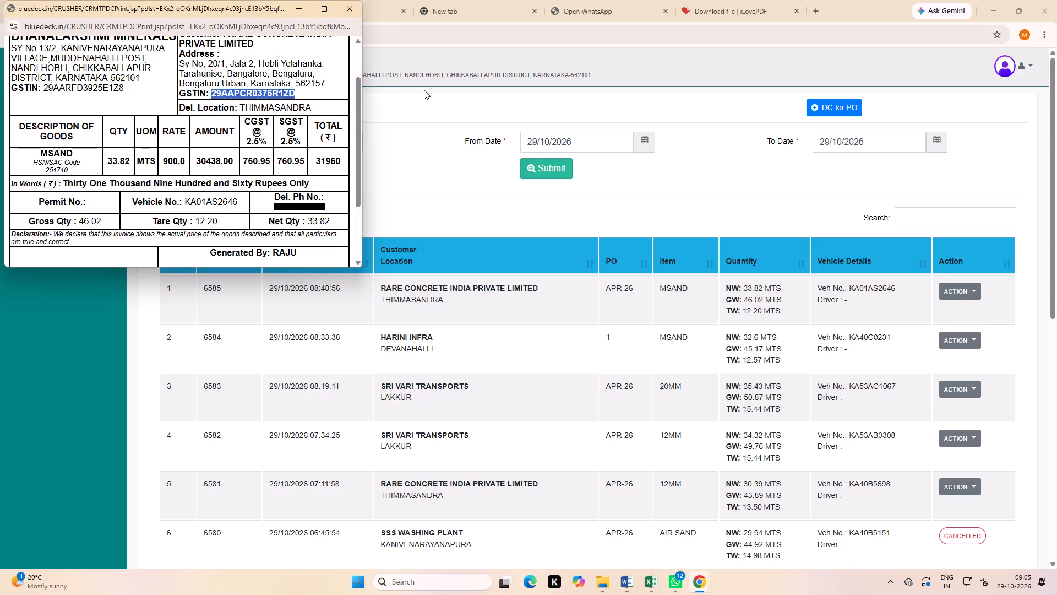
left_click(402, 114)
left_click(63, 9)
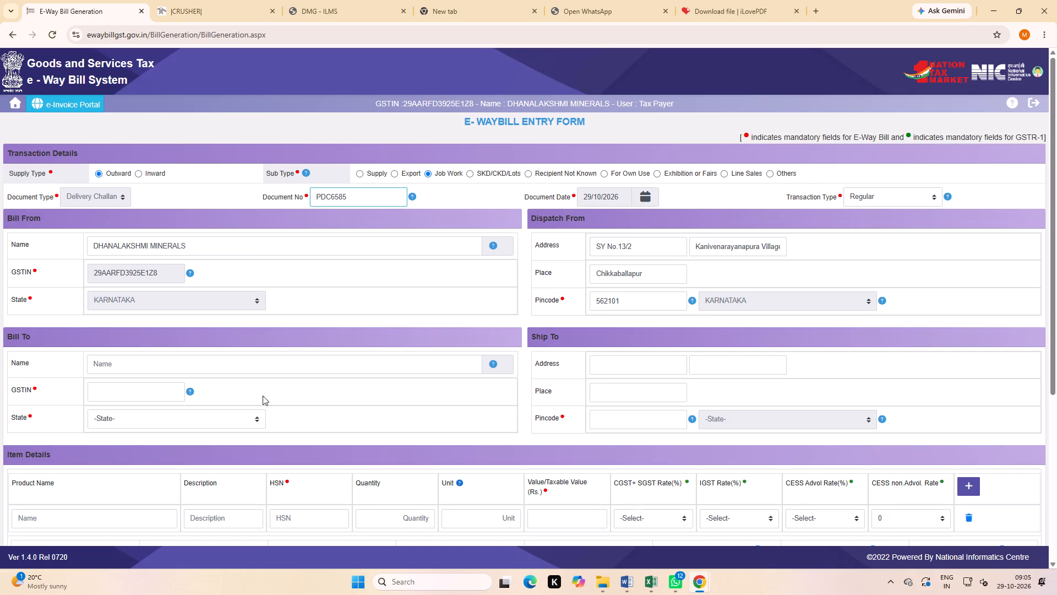
left_click(124, 396)
key("ctrl+v")
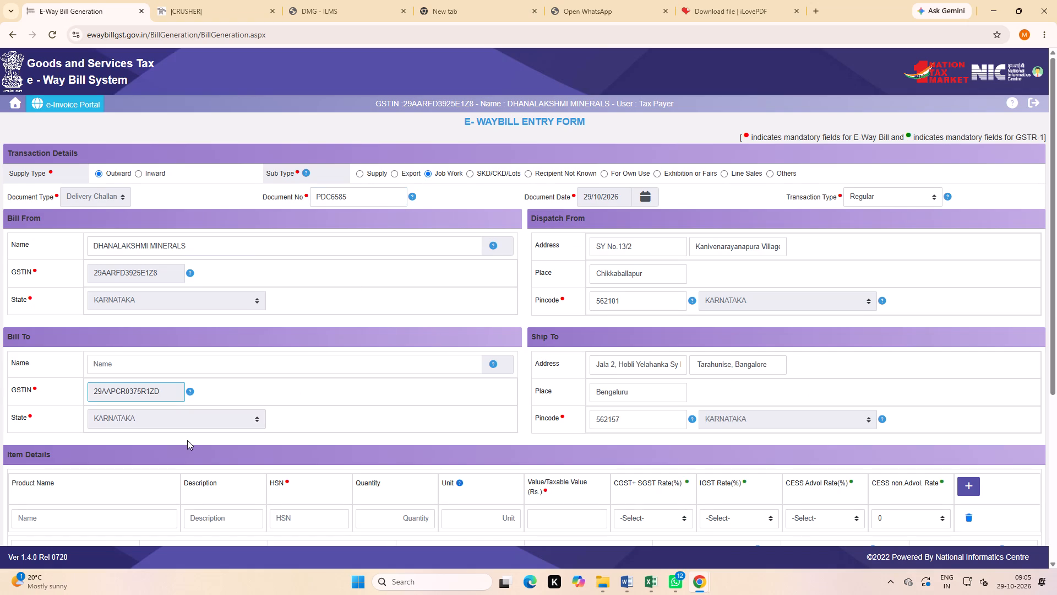
Enter the item's taxable value as Rs. 30438, its unit as TON and its quantity as 33.82.
scroll(448, 471, "down", 3)
left_click(571, 353)
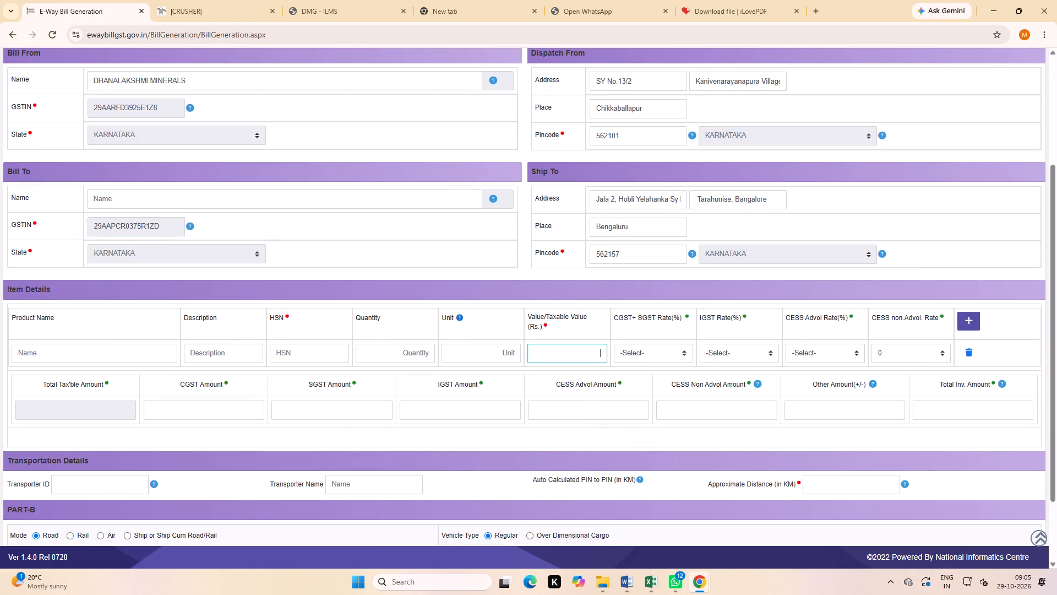
type("30438")
left_click(487, 357)
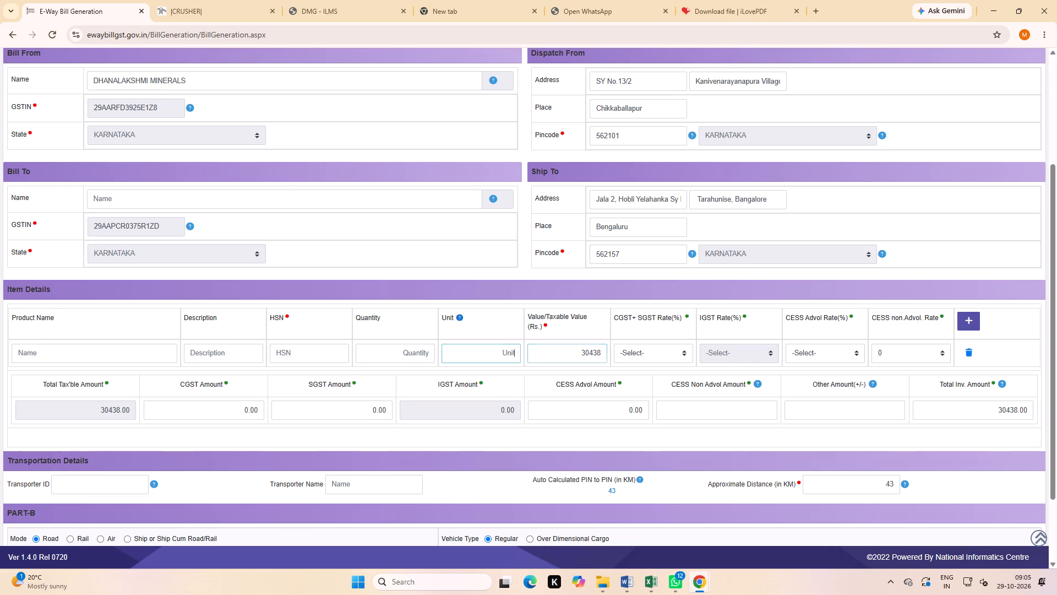
type("TON")
left_click(408, 355)
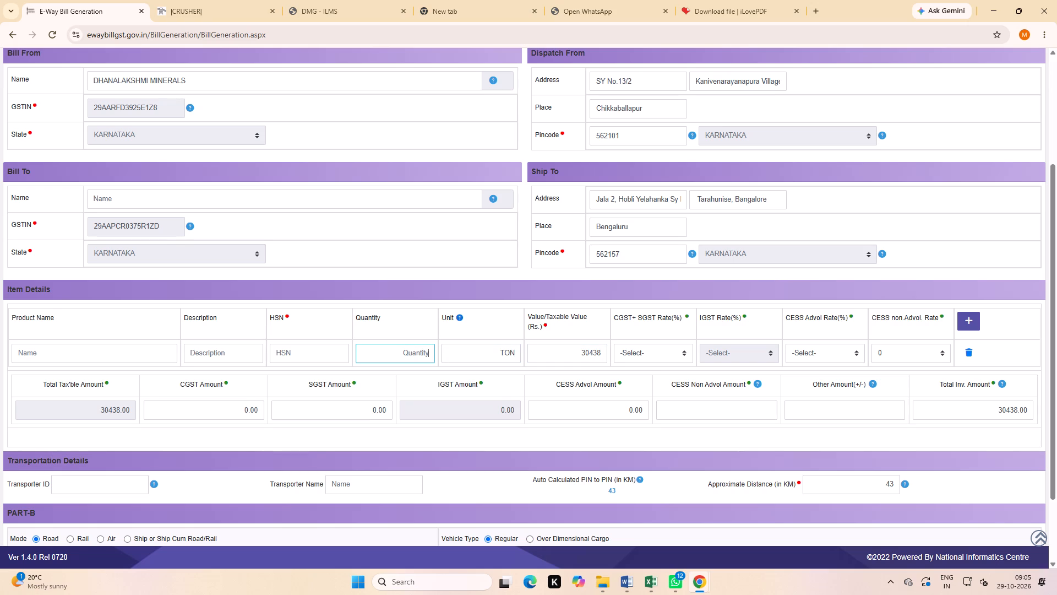
type("33")
type(".82")
Enter HSN 251710, description AGGREGATE and product name MSAND for the item.
left_click(304, 354)
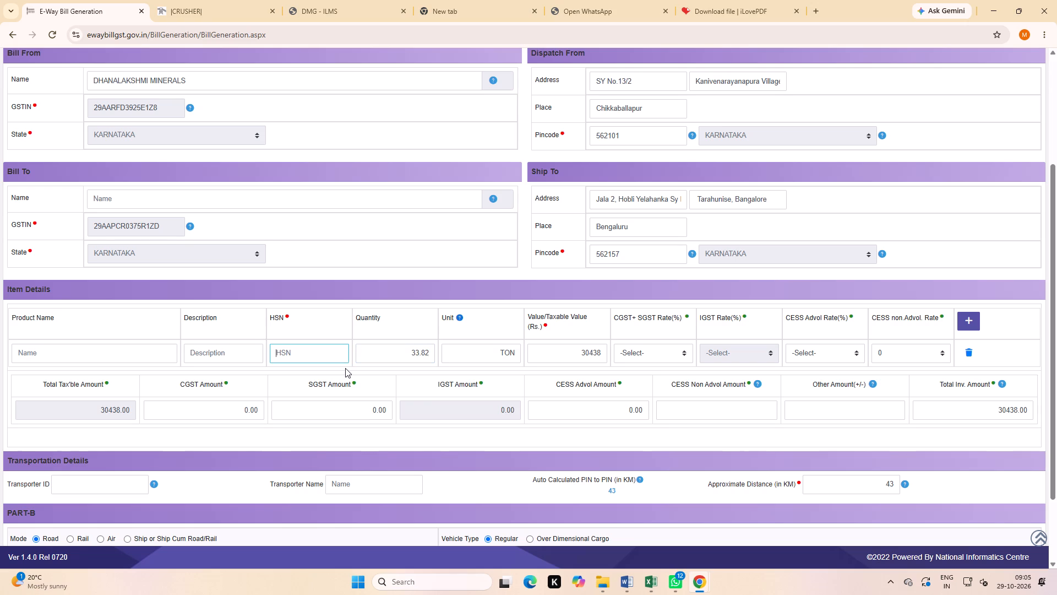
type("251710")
left_click(209, 354)
type("AGGREGATE")
left_click(47, 360)
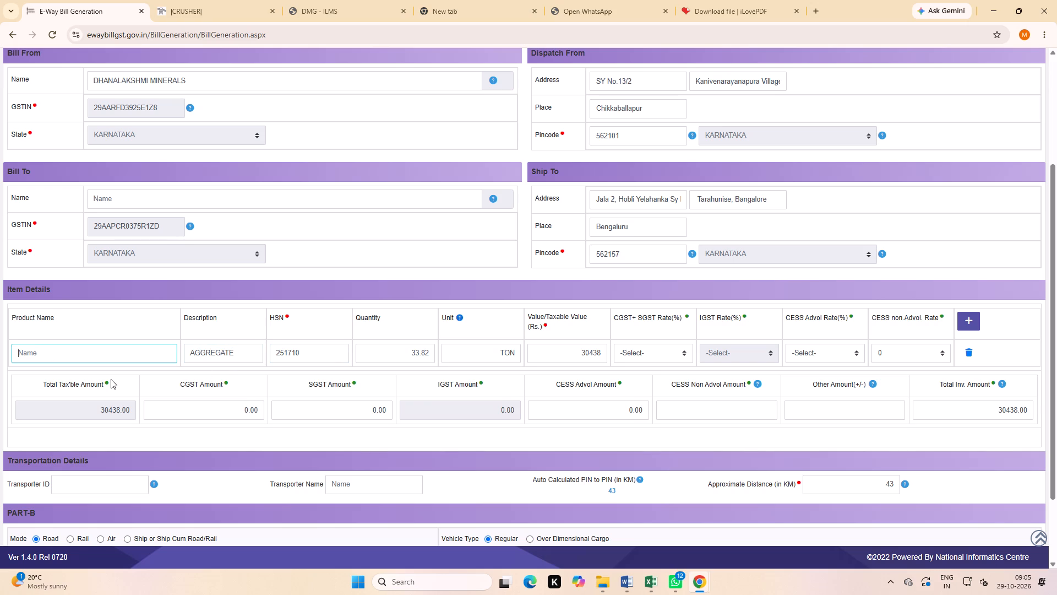
type("MSAND")
Copy the customer name RARE CONCRETE INDIA PRIVATE LIMITED from the DC 6585 challan into the Bill To name.
left_click(219, 4)
left_click(958, 295)
left_click(944, 316)
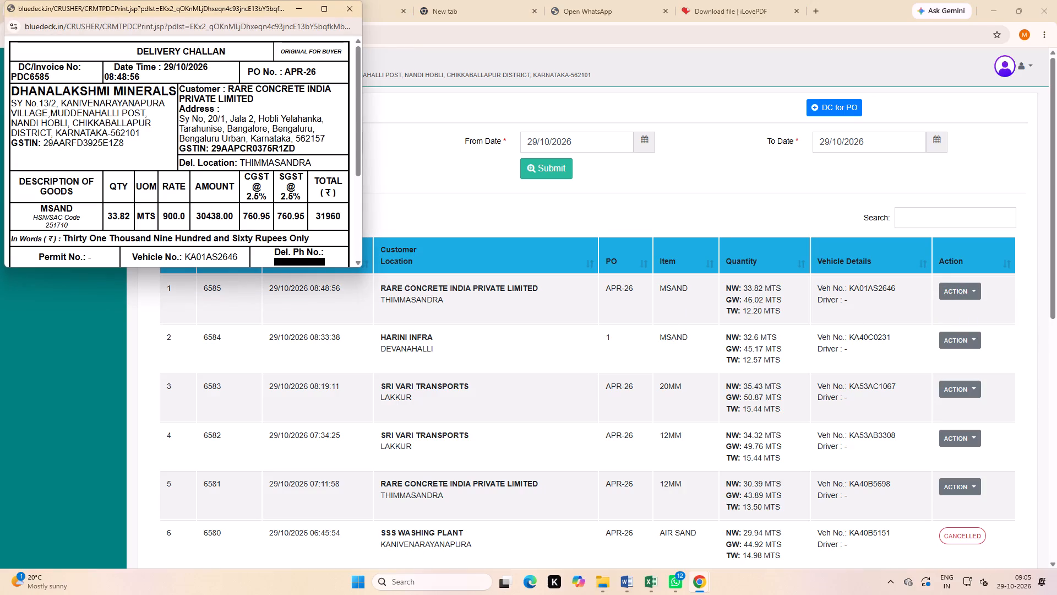
left_click_drag(226, 90, 327, 89)
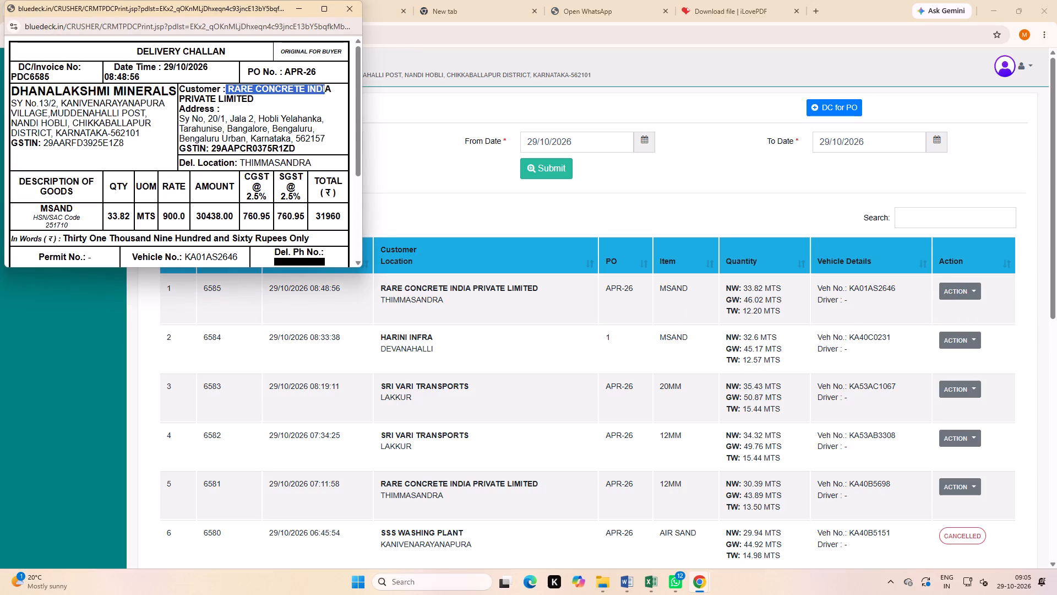
left_click_drag(327, 89, 335, 99)
key("ctrl+c")
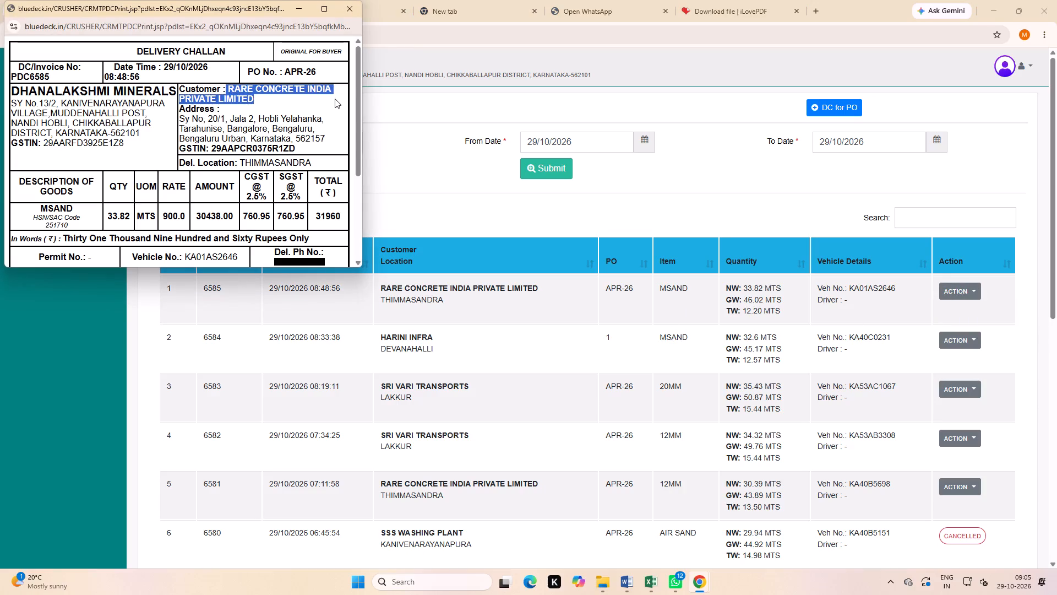
left_click(457, 158)
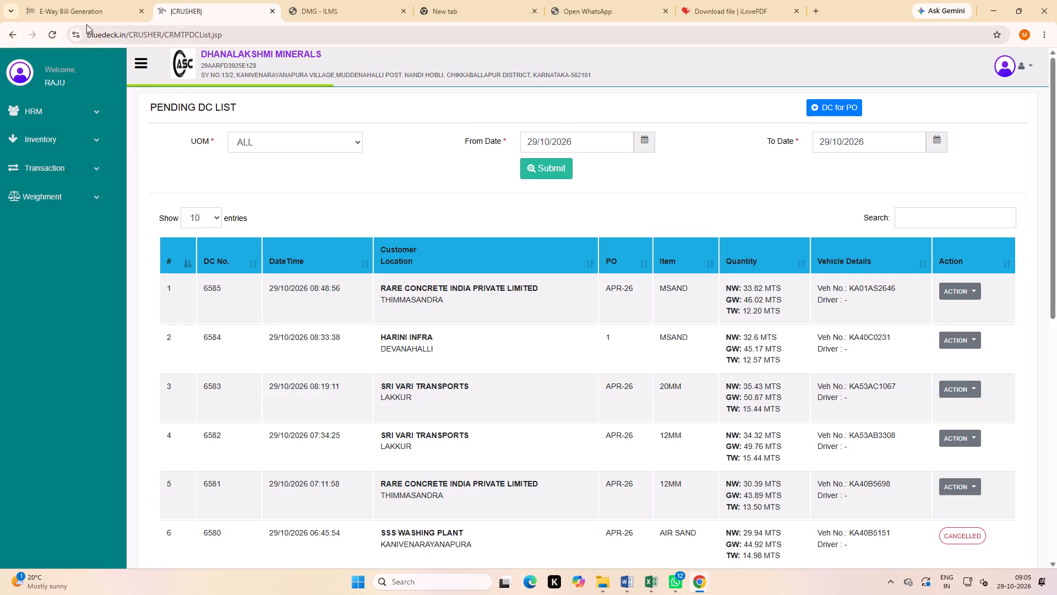
left_click(86, 5)
left_click(120, 204)
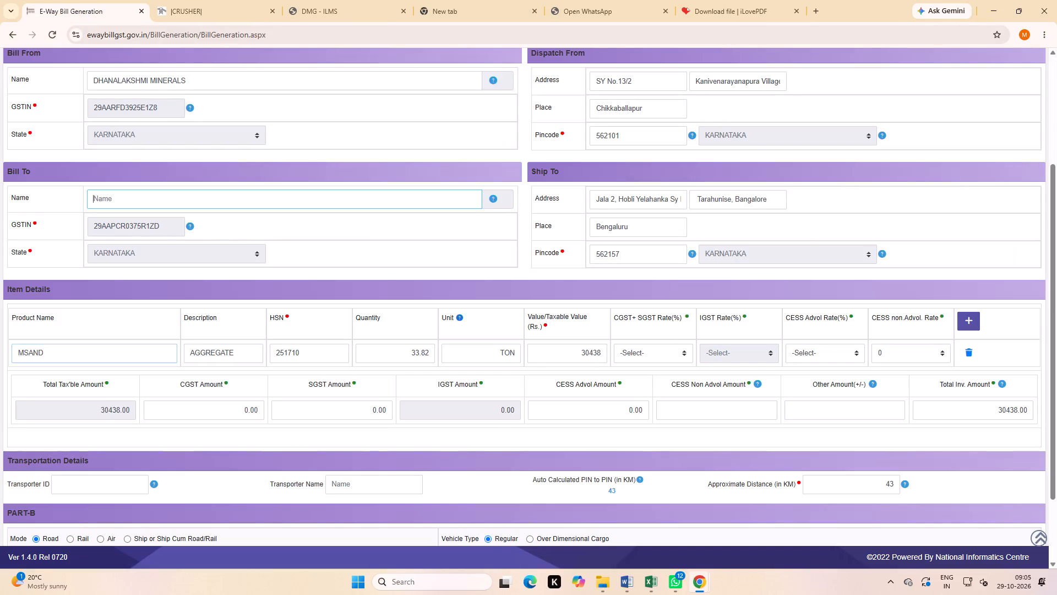
key("ctrl+v")
Set the item's CGST + SGST rate to 2.500 + 2.500.
scroll(17, 422, "down", 2)
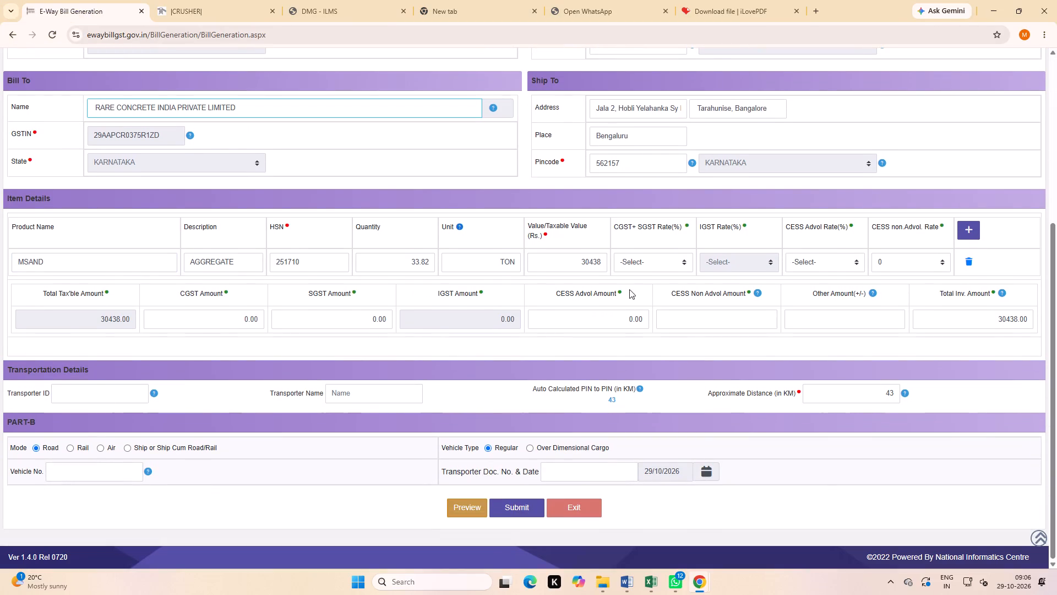
left_click(640, 264)
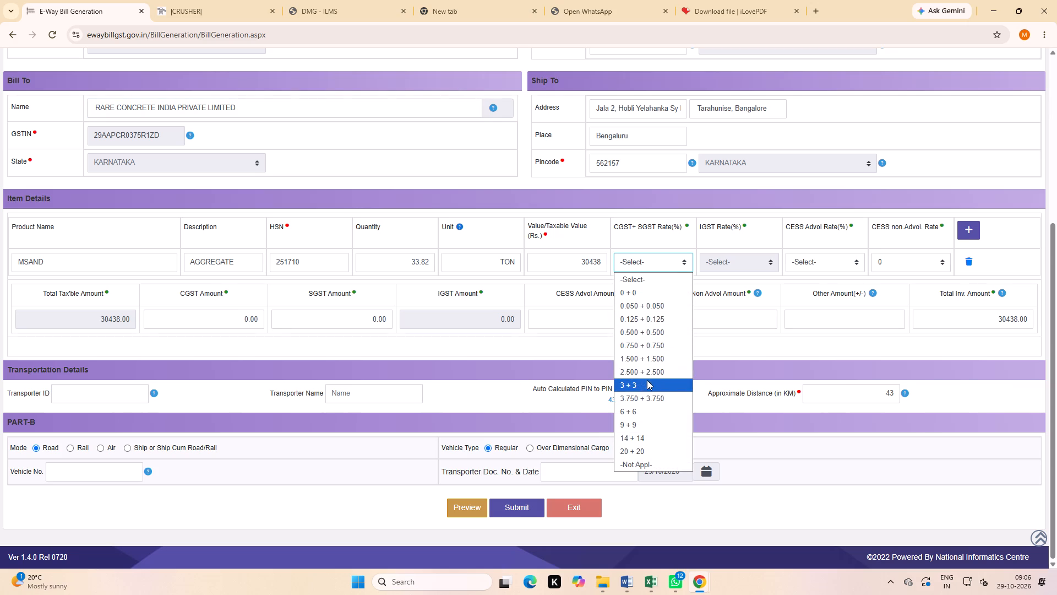
left_click(649, 377)
scroll(203, 434, "down", 3)
left_click(74, 475)
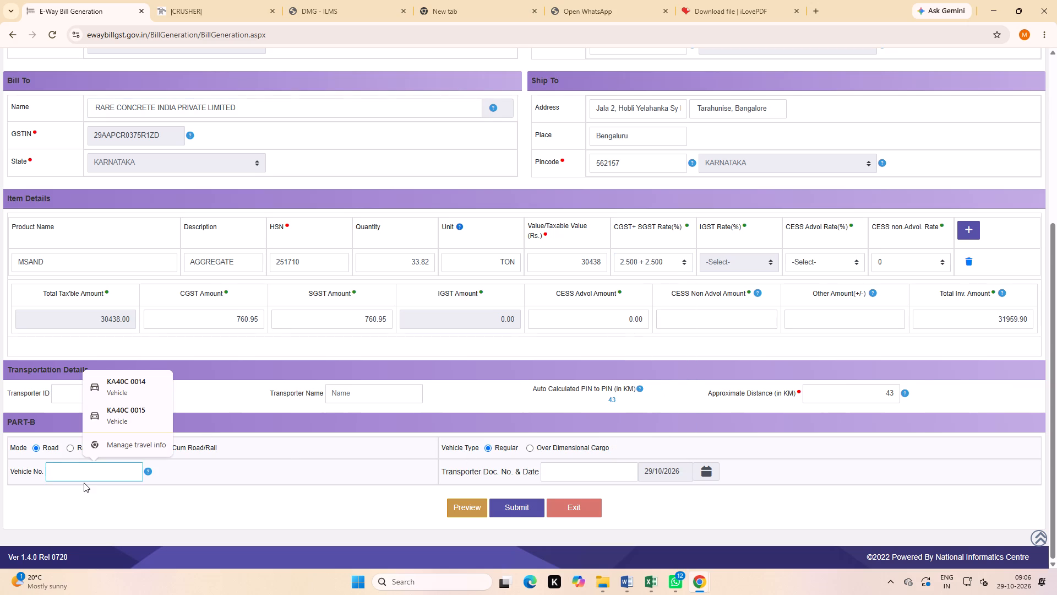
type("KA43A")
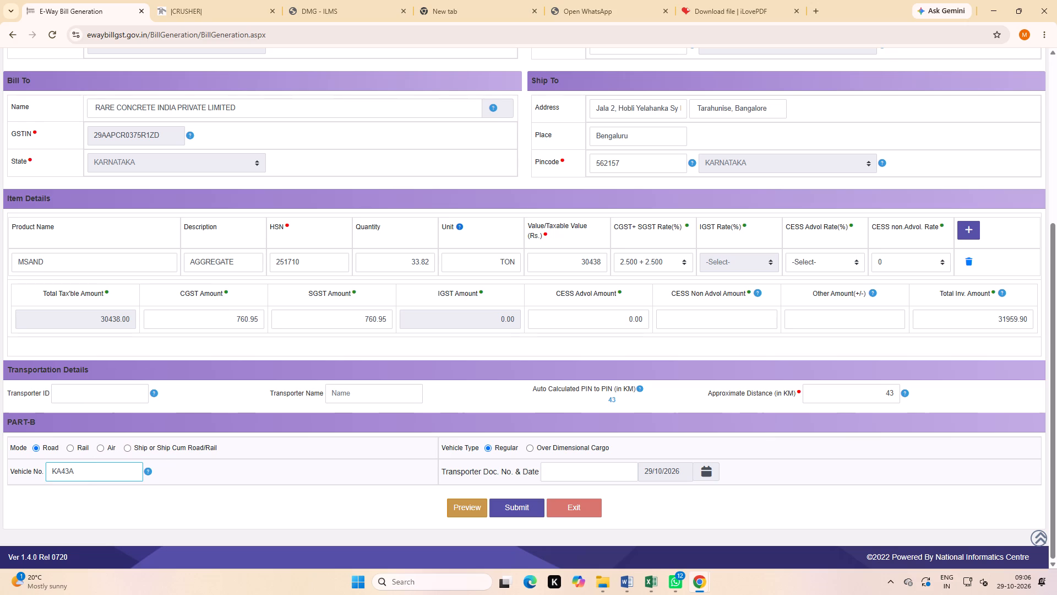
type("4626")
left_click(123, 500)
scroll(433, 458, "down", 2)
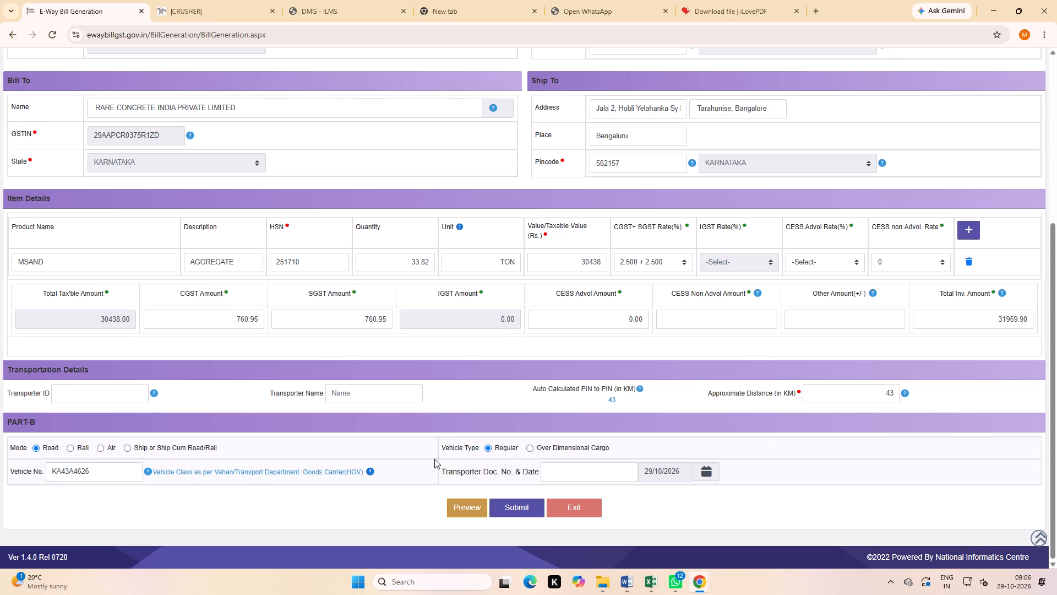
Submit the completed e-way bill form and agree to continue with its generation.
scroll(434, 459, "down", 2)
left_click(519, 511)
left_click(579, 120)
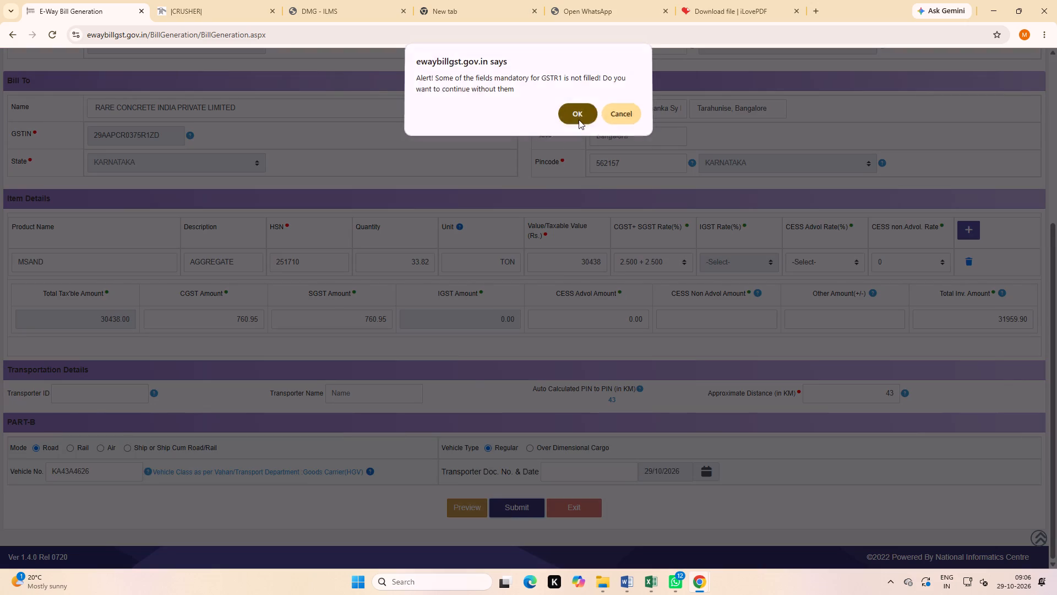
left_click(578, 126)
Open the detailed print version of the e-way bill generated for PDC6585 and review its details.
scroll(469, 402, "down", 3)
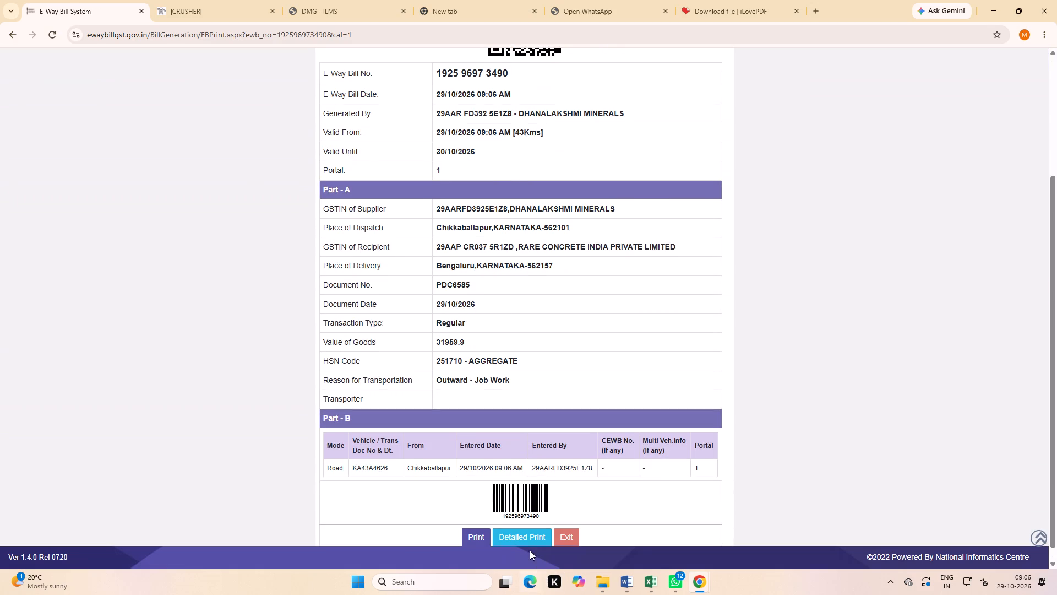